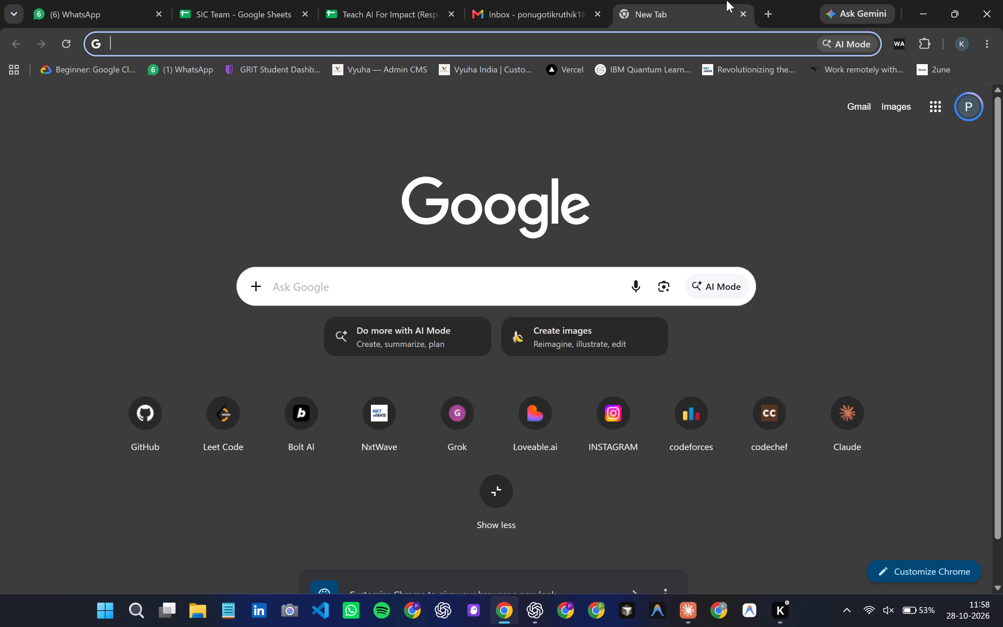
Bring up the Teach AI For Impact responses spreadsheet, then the SIC Team spreadsheet.
{"action": "left_click", "coordinate": [433, 0]}
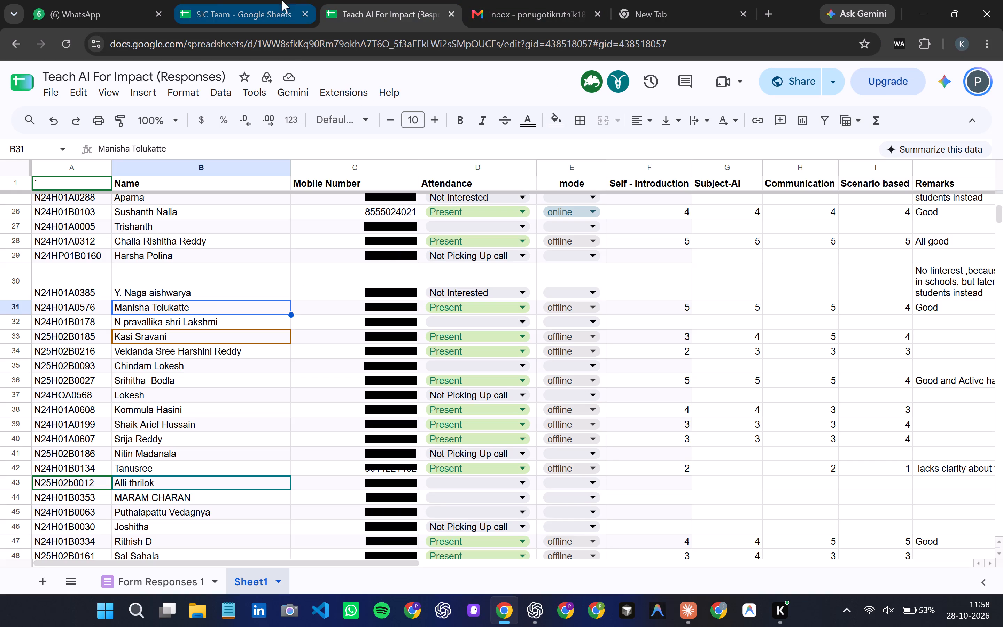
{"action": "left_click", "coordinate": [209, 0]}
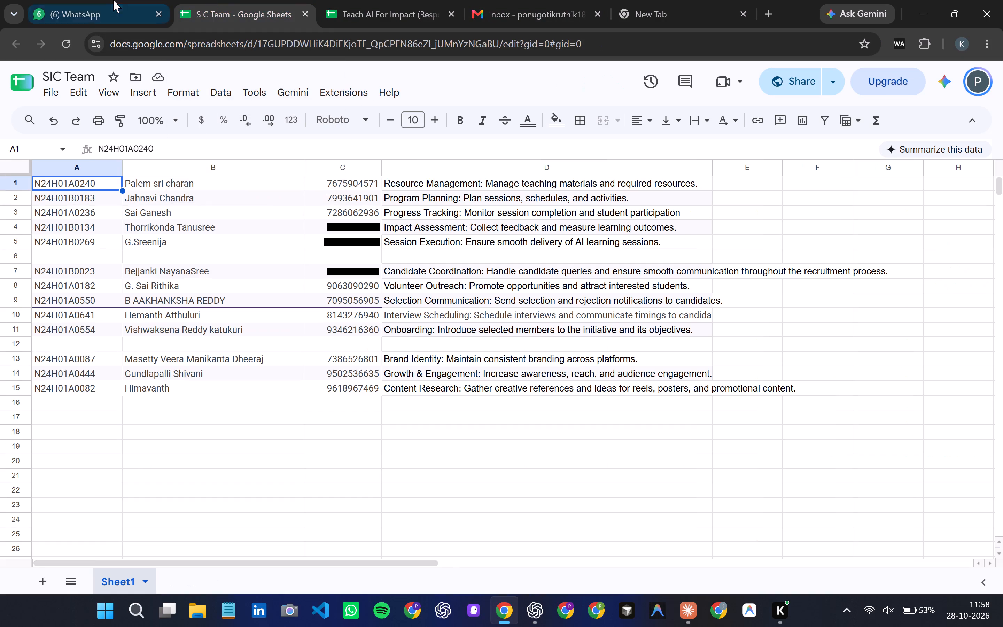
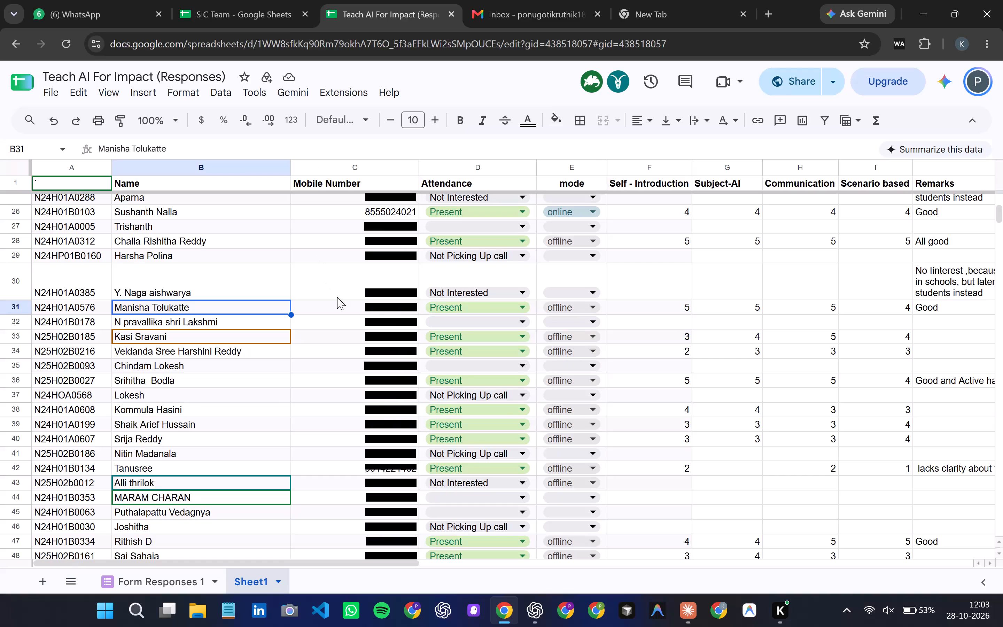
Review the student names, attendance, mode and scores in Sheet1, working back from around row 31 to the first entries.
{"action": "scroll", "coordinate": [337, 297], "scroll_direction": "up", "scroll_amount": 1}
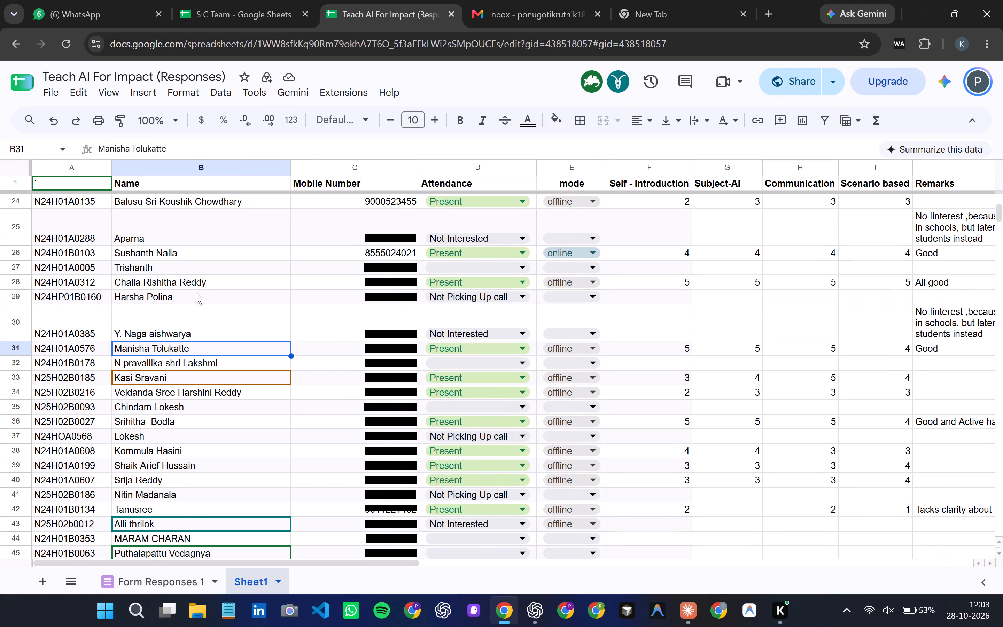
{"action": "scroll", "coordinate": [200, 299], "scroll_direction": "up", "scroll_amount": 2}
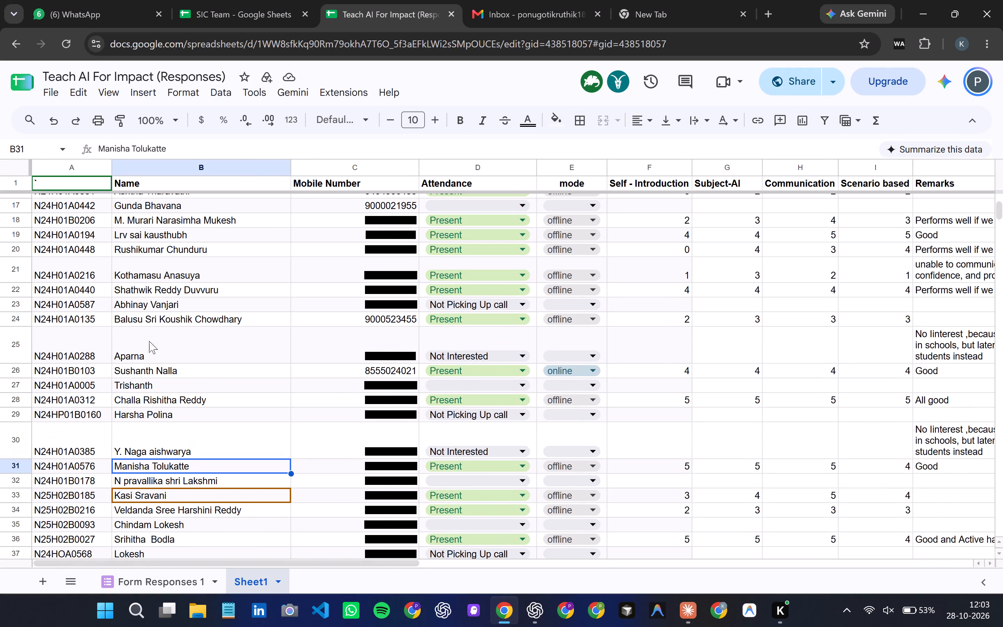
{"action": "left_click", "coordinate": [216, 371]}
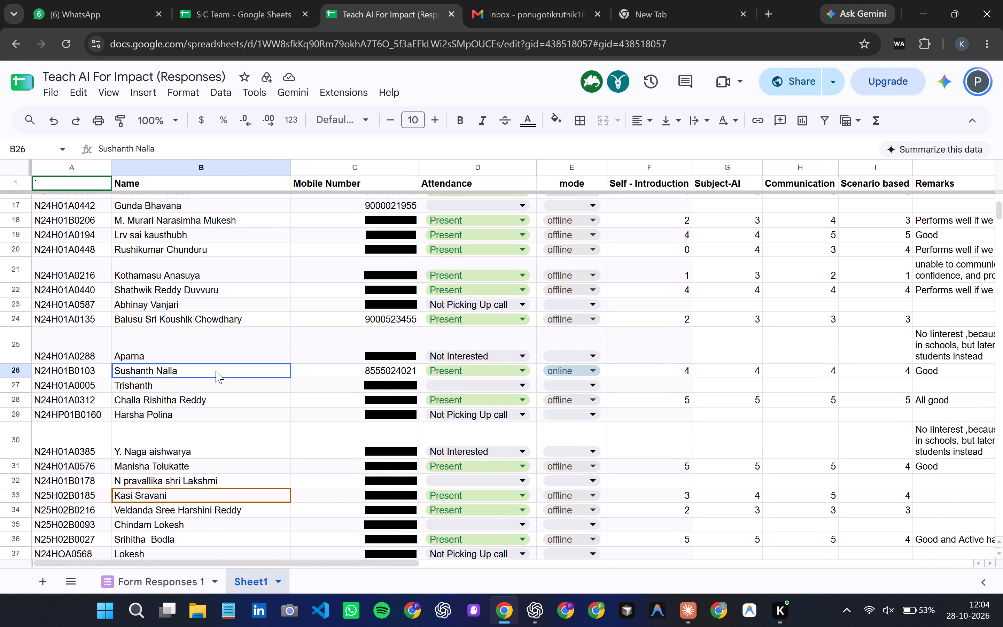
{"action": "scroll", "coordinate": [216, 371], "scroll_direction": "up", "scroll_amount": 4}
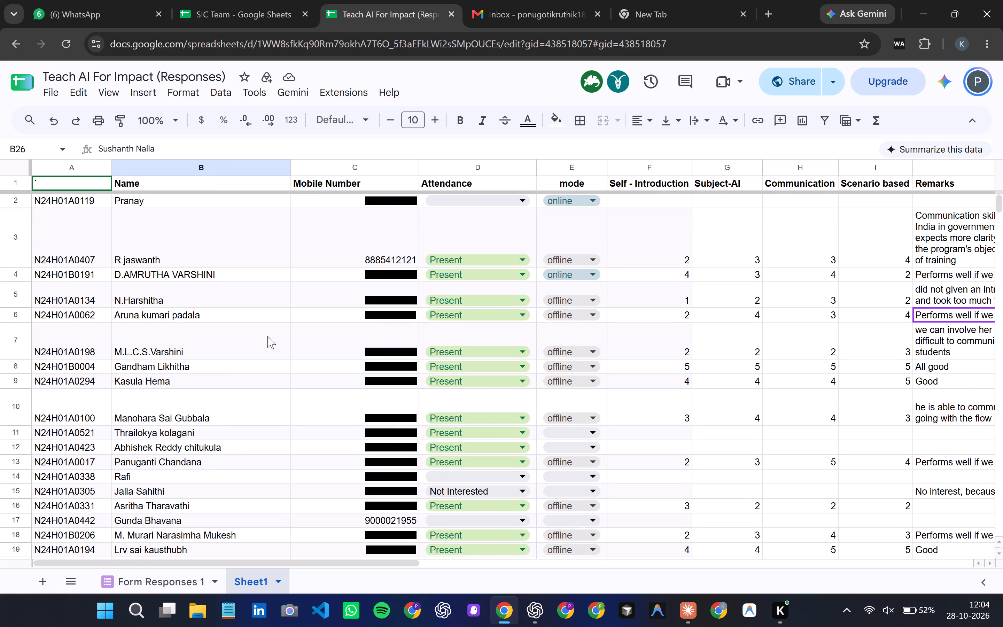
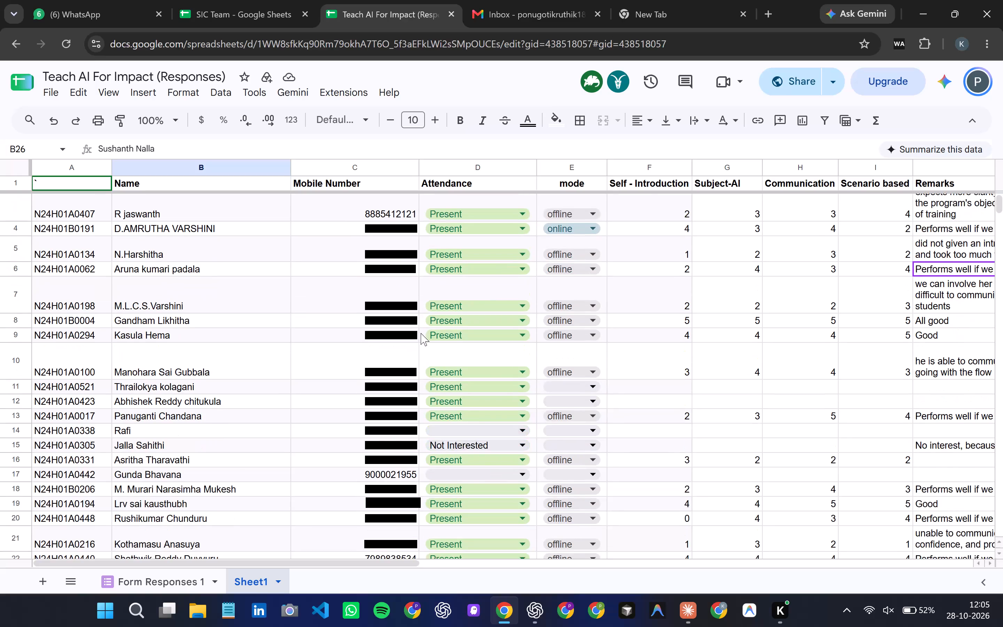
Set the mode for the student in row 35 to online.
{"action": "scroll", "coordinate": [421, 333], "scroll_direction": "up", "scroll_amount": 2}
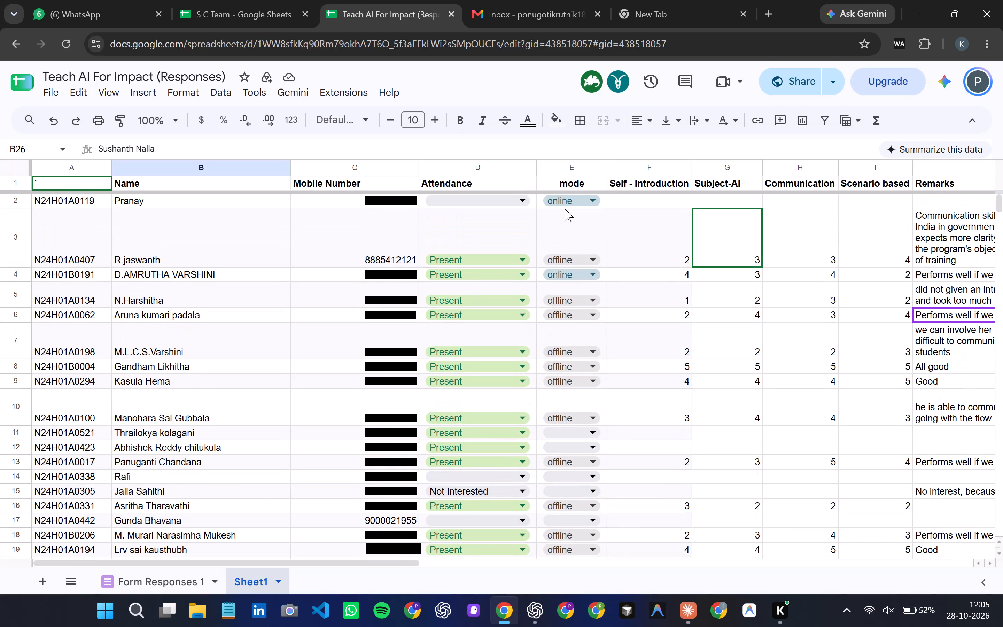
{"action": "scroll", "coordinate": [411, 278], "scroll_direction": "down", "scroll_amount": 3}
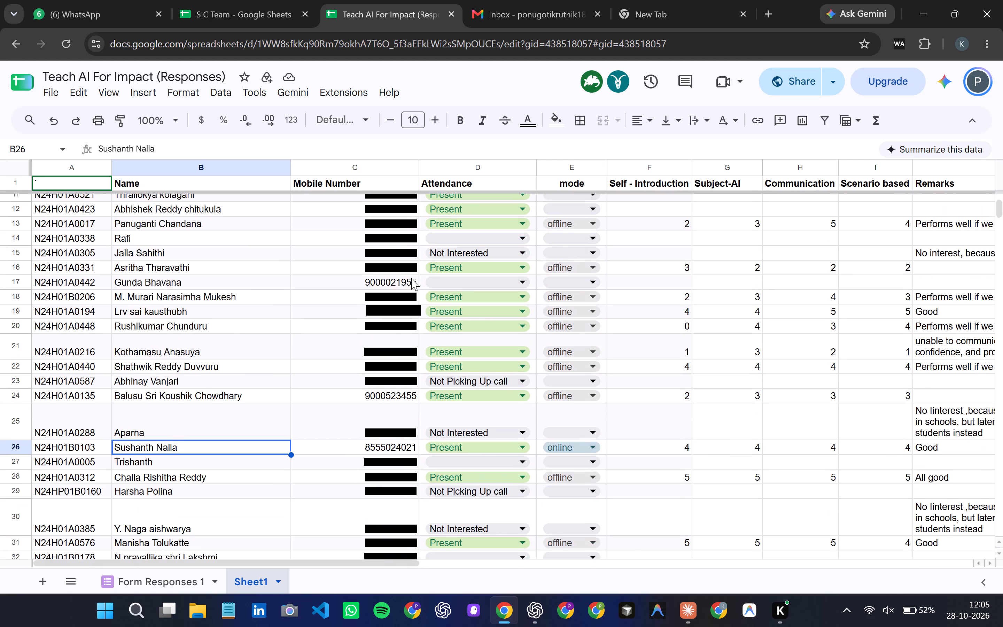
{"action": "scroll", "coordinate": [411, 278], "scroll_direction": "down", "scroll_amount": 2}
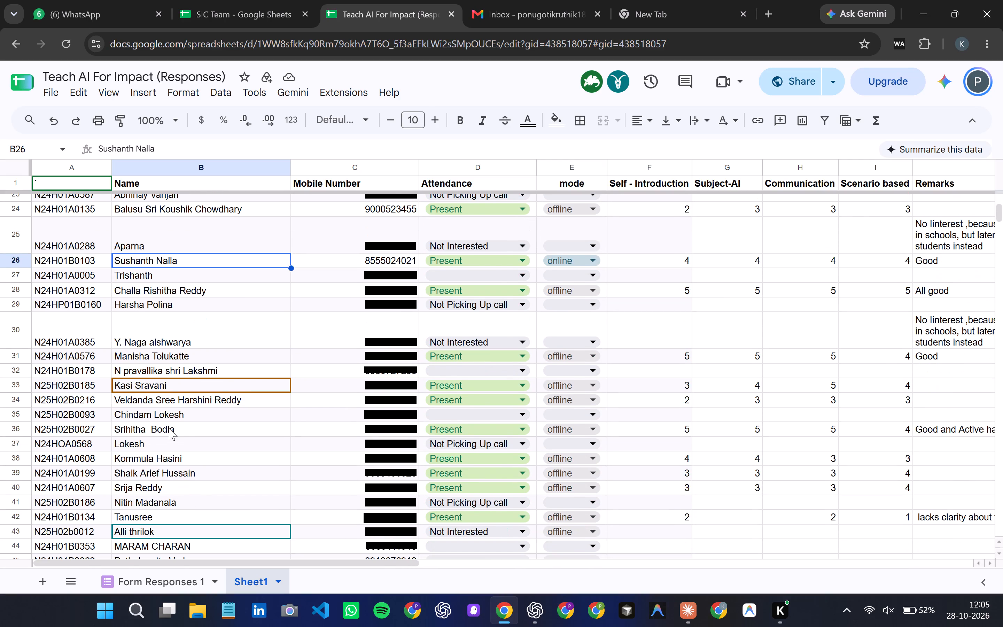
{"action": "left_click", "coordinate": [210, 422]}
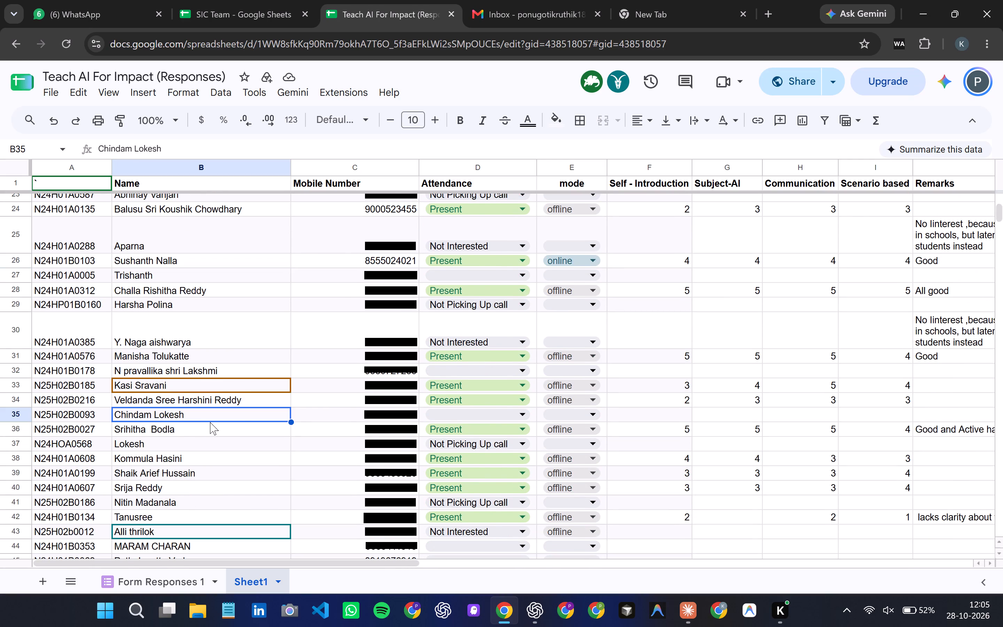
{"action": "left_click", "coordinate": [569, 412]}
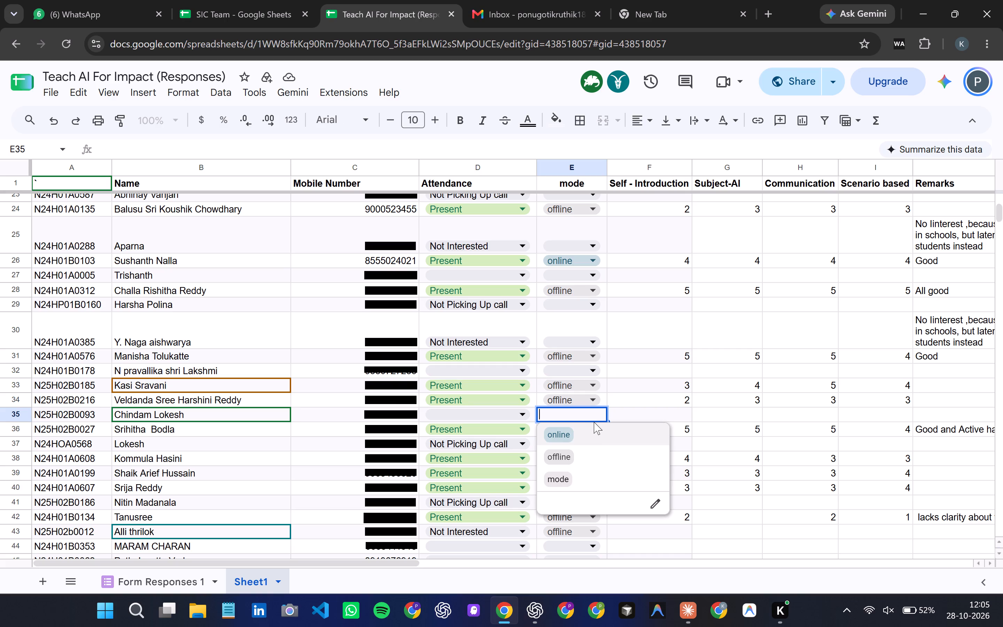
{"action": "left_click", "coordinate": [558, 439]}
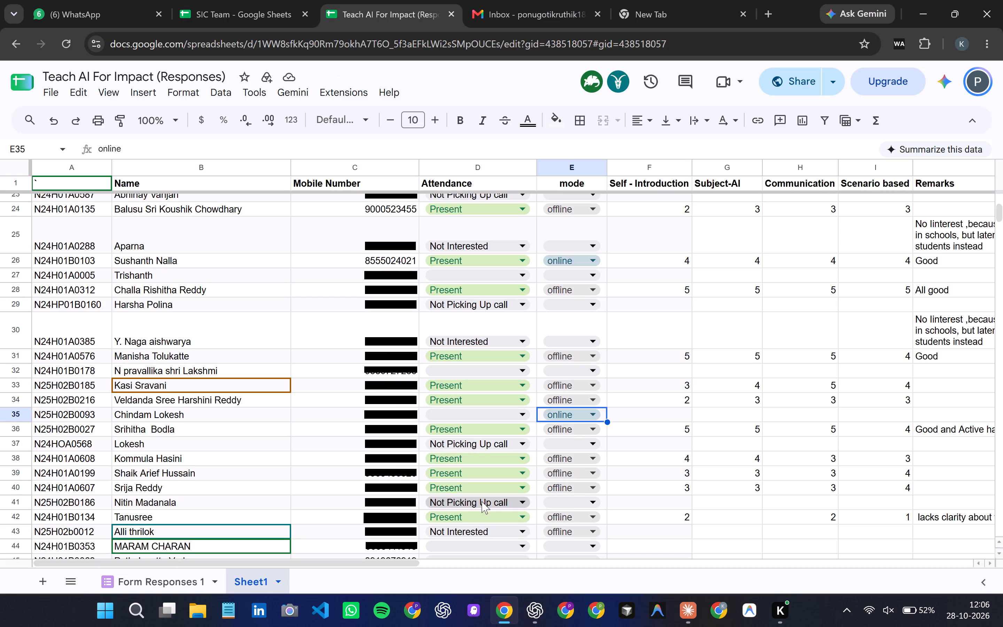
Enter the remark "someone else filled form with his details" for the Not Interested student in row 43.
{"action": "scroll", "coordinate": [482, 501], "scroll_direction": "down", "scroll_amount": 2}
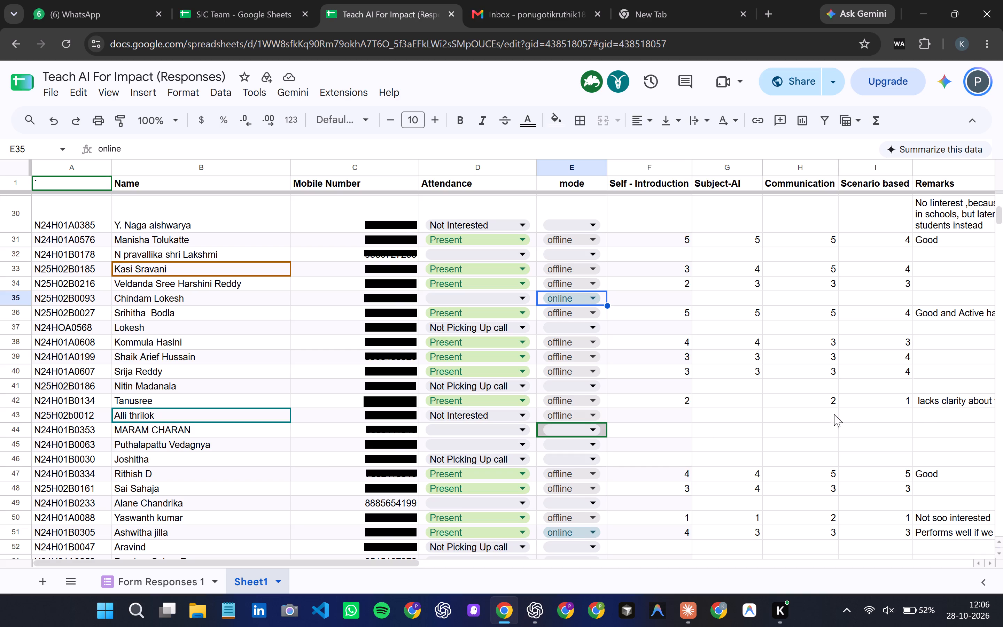
{"action": "left_click", "coordinate": [926, 412]}
{"action": "type", "text": "some"}
{"action": "key", "text": "space"}
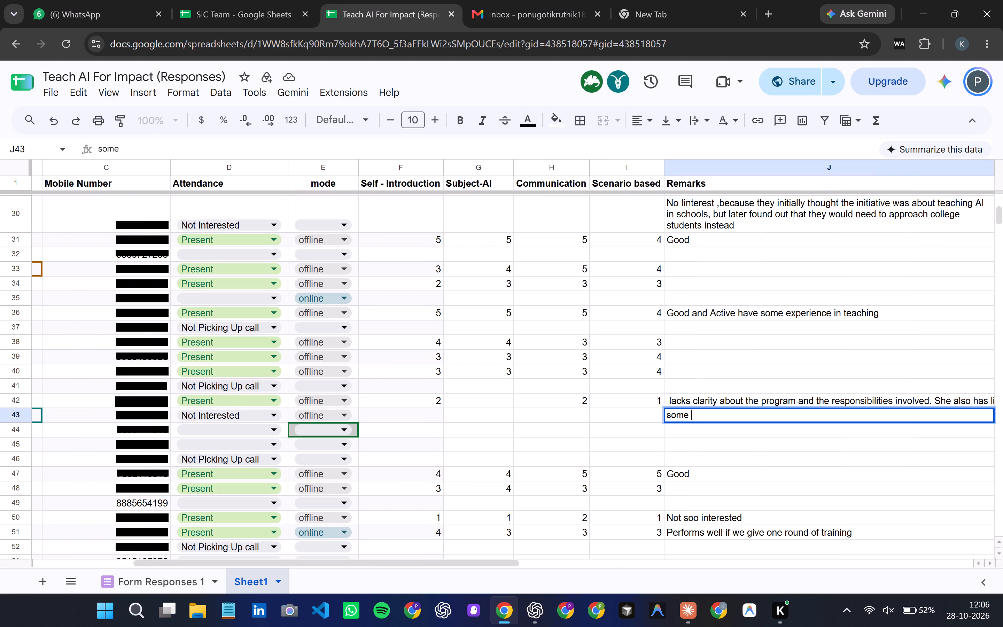
{"action": "key", "text": "BackSpace"}
{"action": "type", "text": "one"}
{"action": "key", "text": "space"}
{"action": "type", "text": "else"}
{"action": "key", "text": "space"}
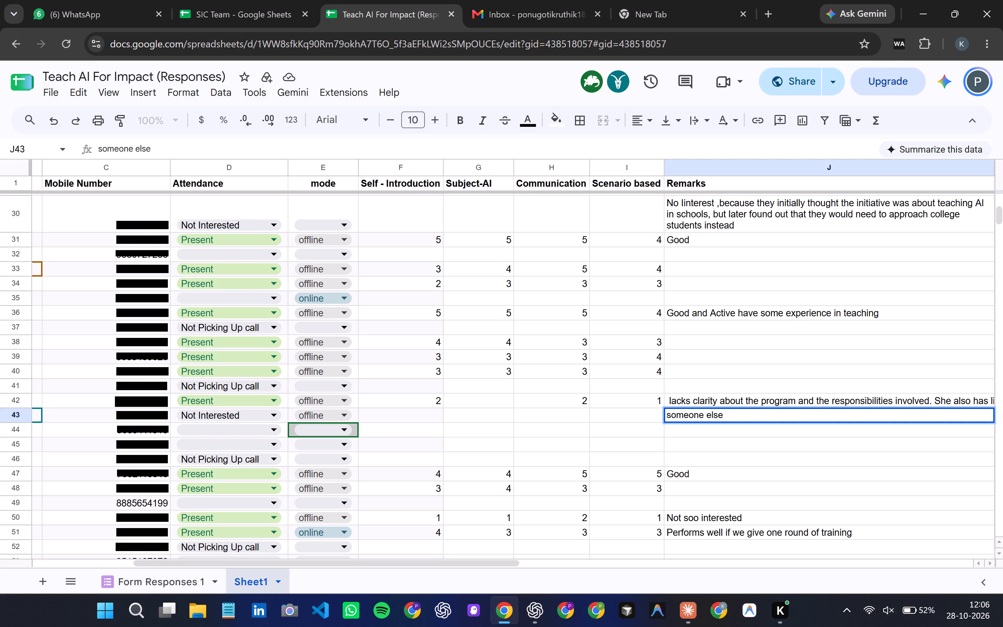
{"action": "type", "text": "fil"}
{"action": "type", "text": "led"}
{"action": "key", "text": "space"}
{"action": "type", "text": "form"}
{"action": "key", "text": "space"}
{"action": "type", "text": "with"}
{"action": "key", "text": "space"}
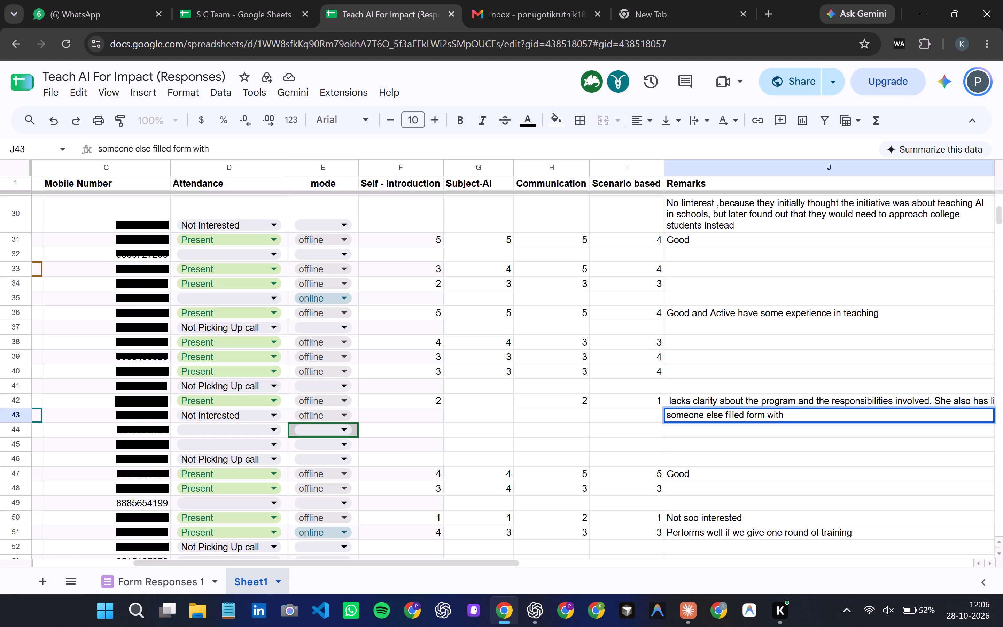
{"action": "key", "text": "h"}
{"action": "type", "text": "is deta"}
{"action": "type", "text": "ils and"}
{"action": "key", "text": "space"}
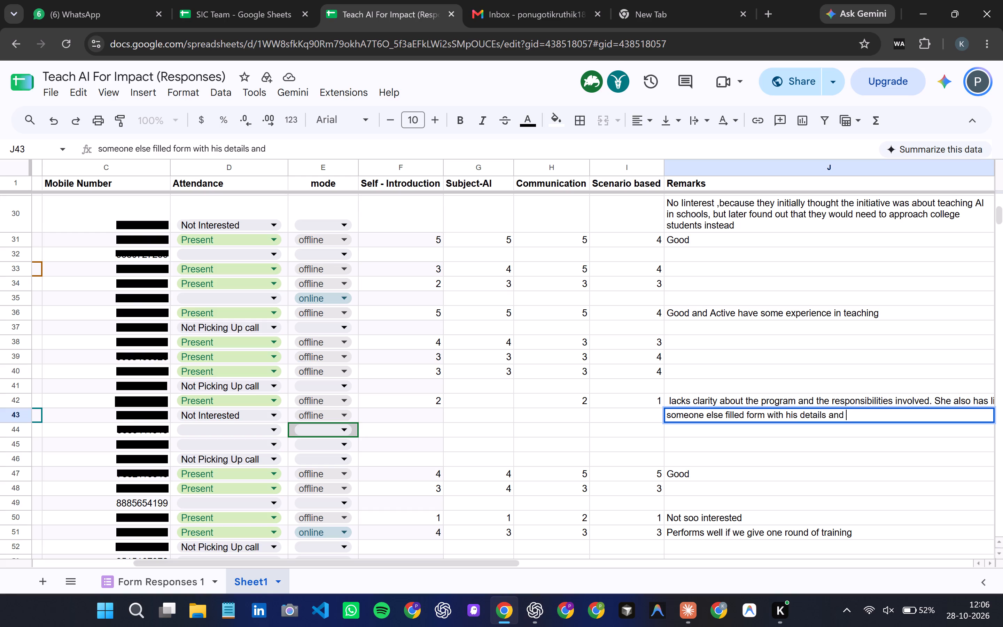
{"action": "key", "text": "BackSpace"}
{"action": "key", "text": "BackSpace"}
{"action": "key", "text": "BackSpace"}
{"action": "key", "text": "BackSpace"}
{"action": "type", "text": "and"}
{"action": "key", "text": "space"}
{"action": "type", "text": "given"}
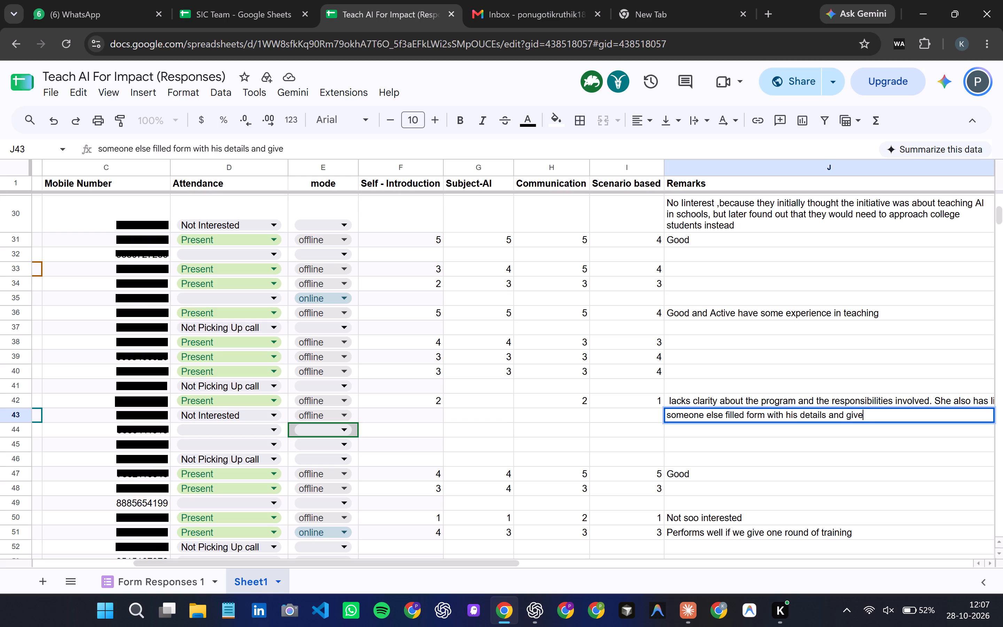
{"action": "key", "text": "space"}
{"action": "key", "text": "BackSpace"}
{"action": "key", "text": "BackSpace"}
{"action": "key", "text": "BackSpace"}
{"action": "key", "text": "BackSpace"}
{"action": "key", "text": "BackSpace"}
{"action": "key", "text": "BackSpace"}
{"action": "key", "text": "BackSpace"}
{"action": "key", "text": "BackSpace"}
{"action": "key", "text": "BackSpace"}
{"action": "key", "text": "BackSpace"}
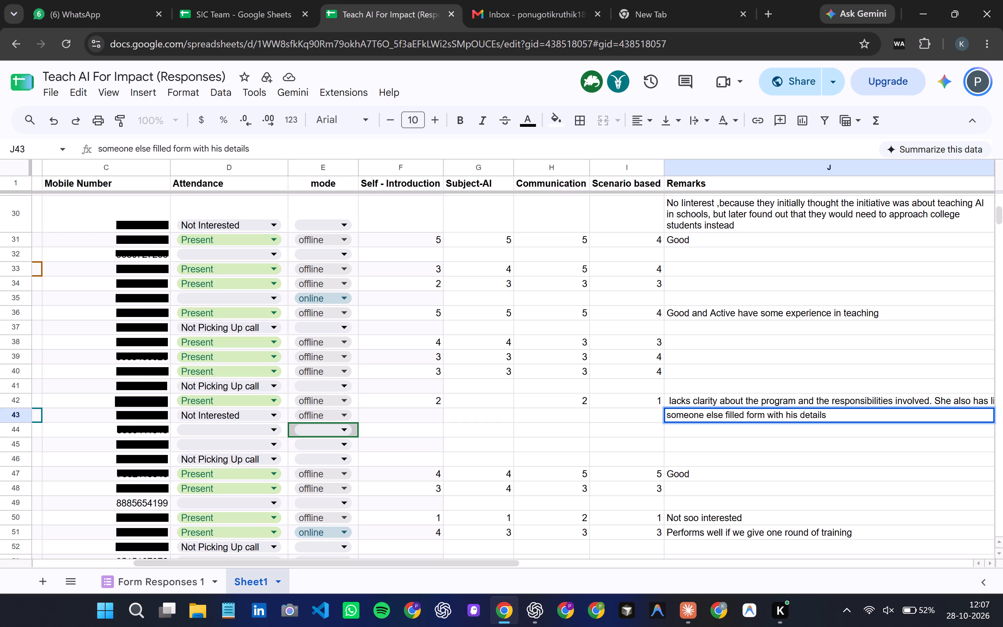
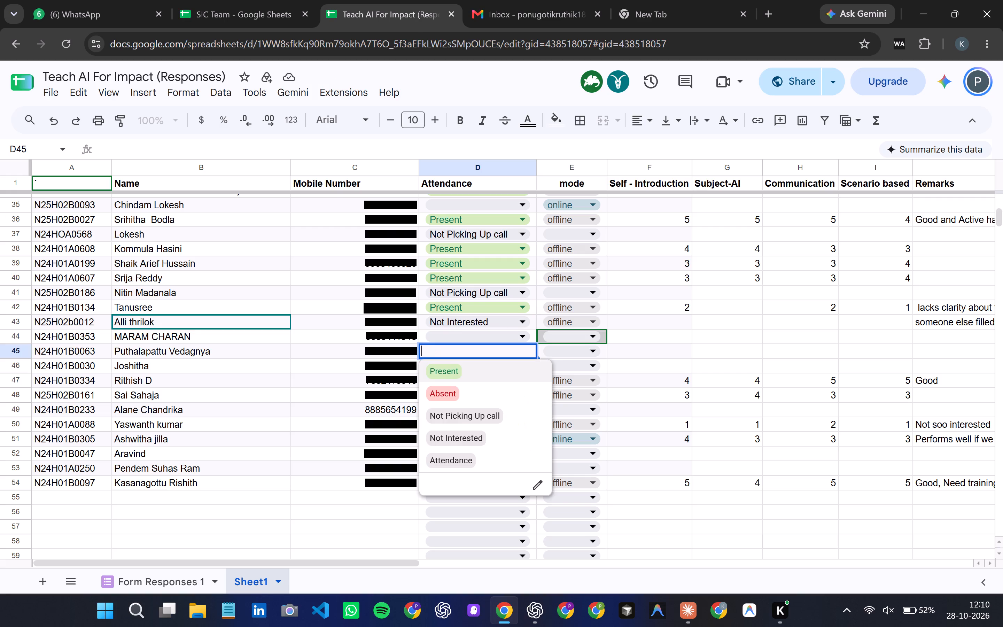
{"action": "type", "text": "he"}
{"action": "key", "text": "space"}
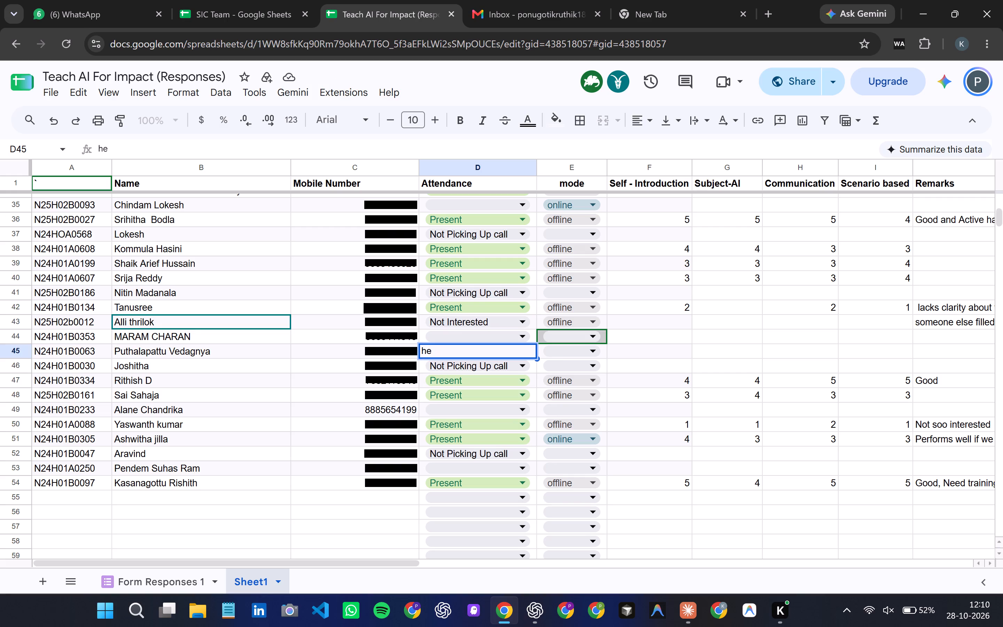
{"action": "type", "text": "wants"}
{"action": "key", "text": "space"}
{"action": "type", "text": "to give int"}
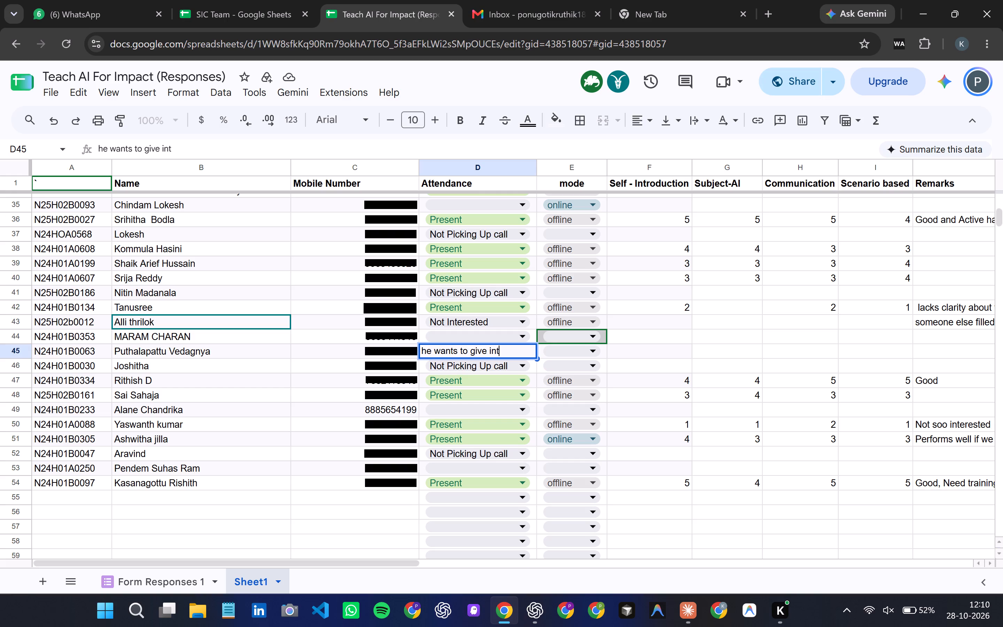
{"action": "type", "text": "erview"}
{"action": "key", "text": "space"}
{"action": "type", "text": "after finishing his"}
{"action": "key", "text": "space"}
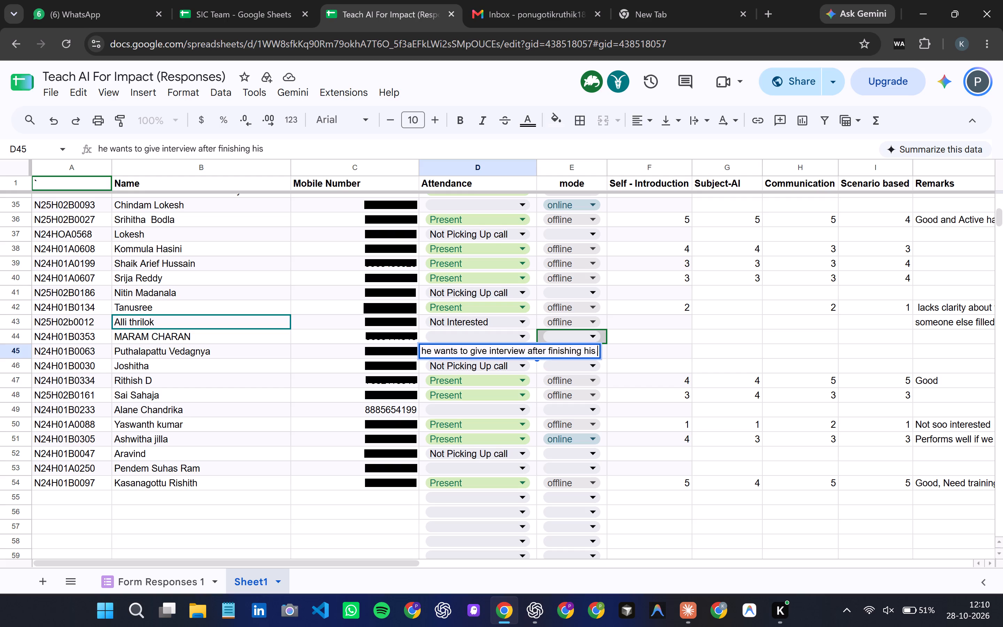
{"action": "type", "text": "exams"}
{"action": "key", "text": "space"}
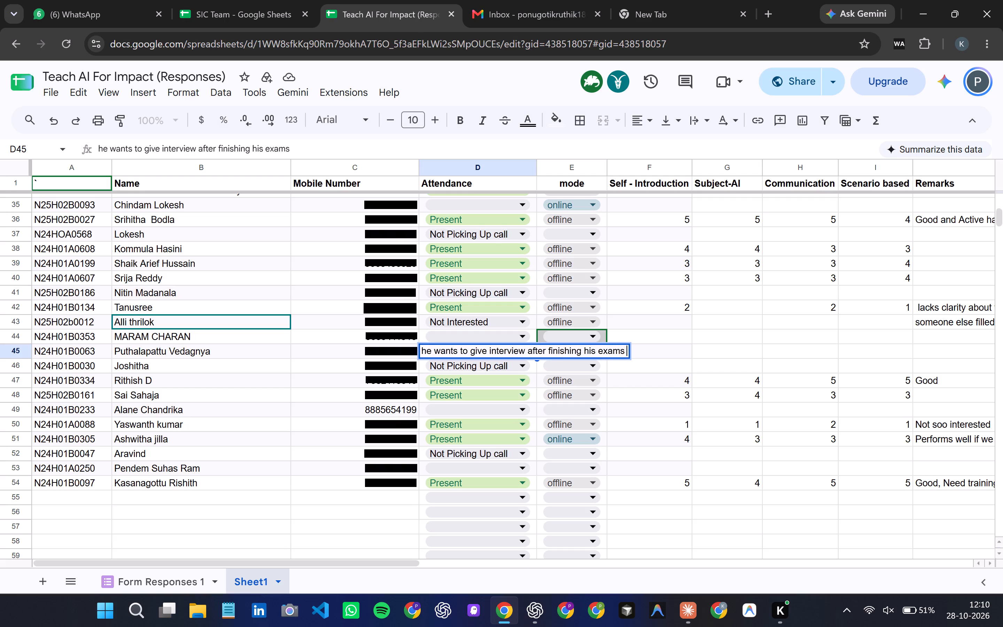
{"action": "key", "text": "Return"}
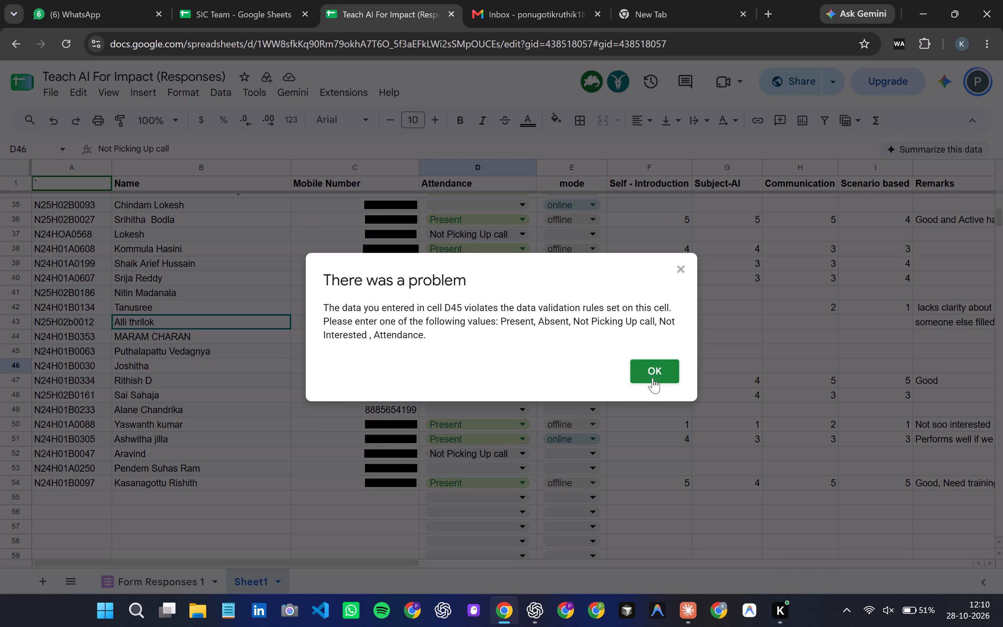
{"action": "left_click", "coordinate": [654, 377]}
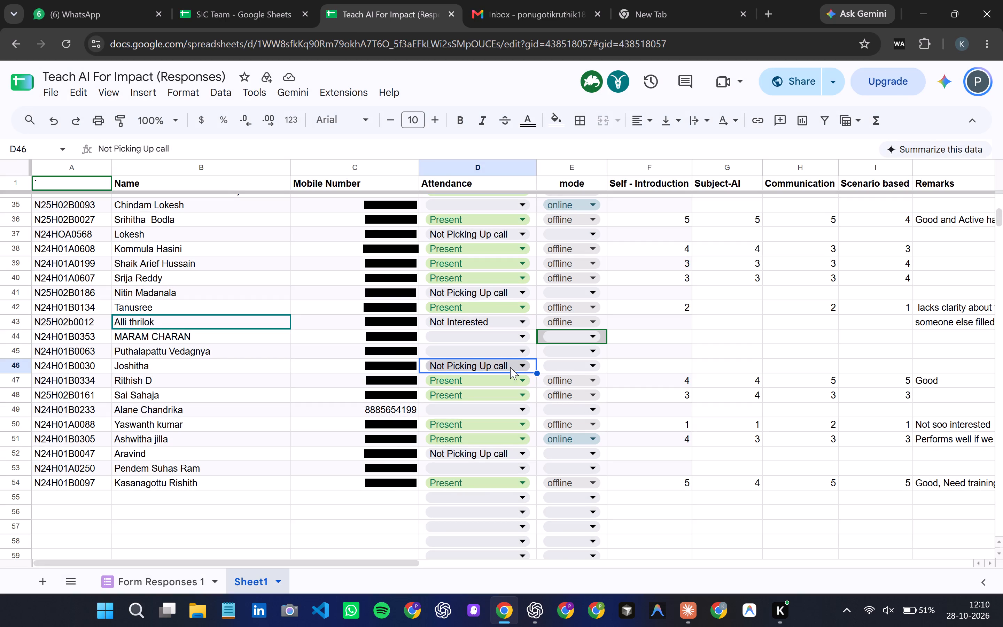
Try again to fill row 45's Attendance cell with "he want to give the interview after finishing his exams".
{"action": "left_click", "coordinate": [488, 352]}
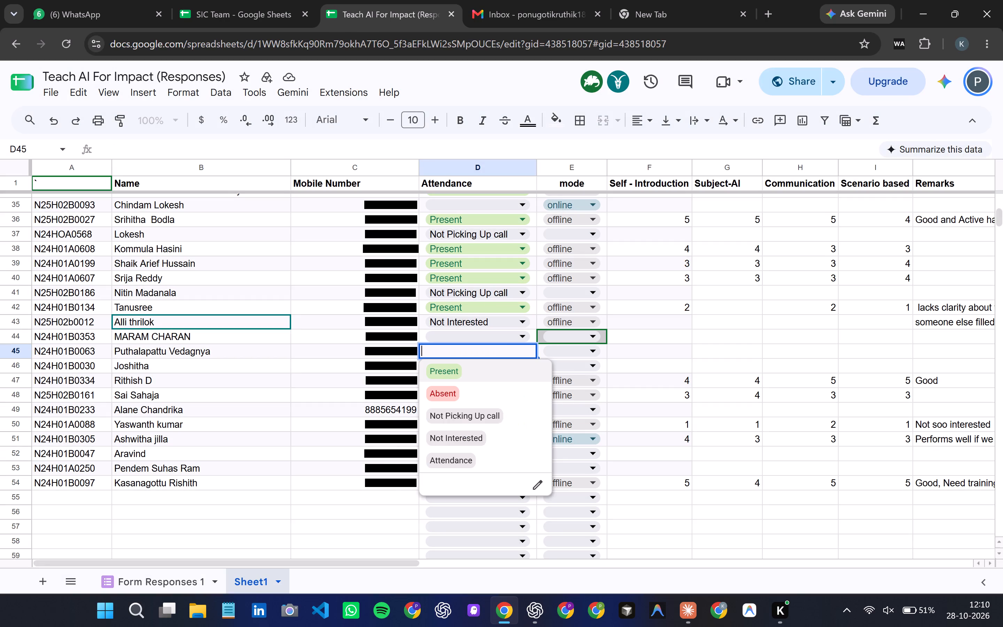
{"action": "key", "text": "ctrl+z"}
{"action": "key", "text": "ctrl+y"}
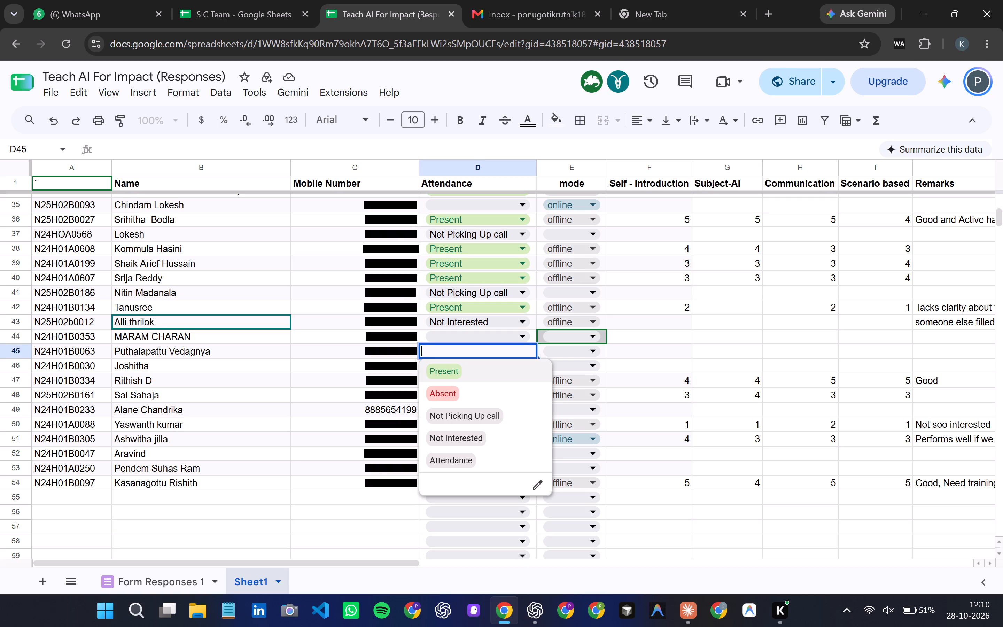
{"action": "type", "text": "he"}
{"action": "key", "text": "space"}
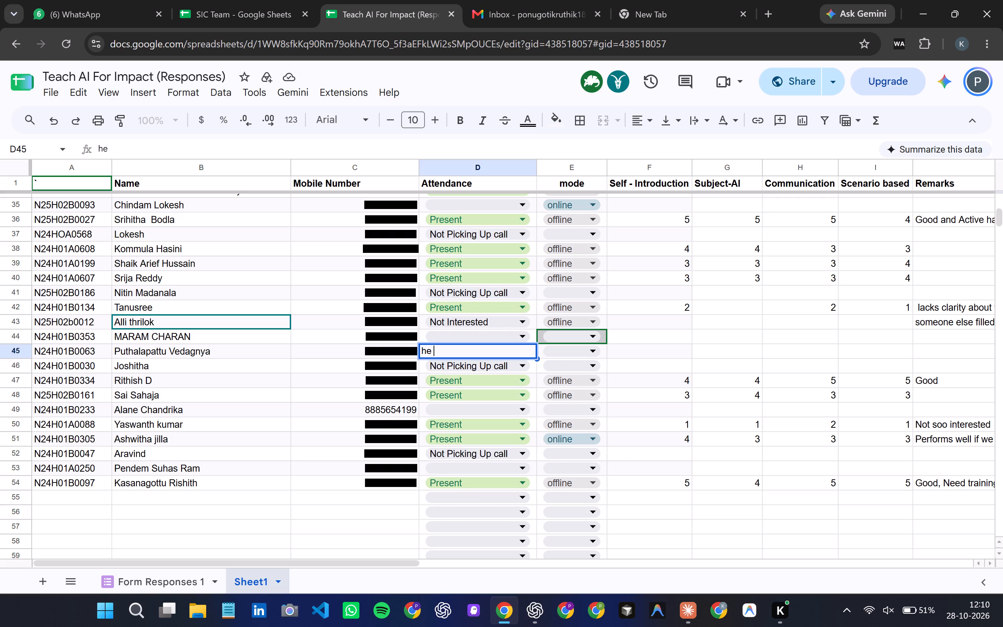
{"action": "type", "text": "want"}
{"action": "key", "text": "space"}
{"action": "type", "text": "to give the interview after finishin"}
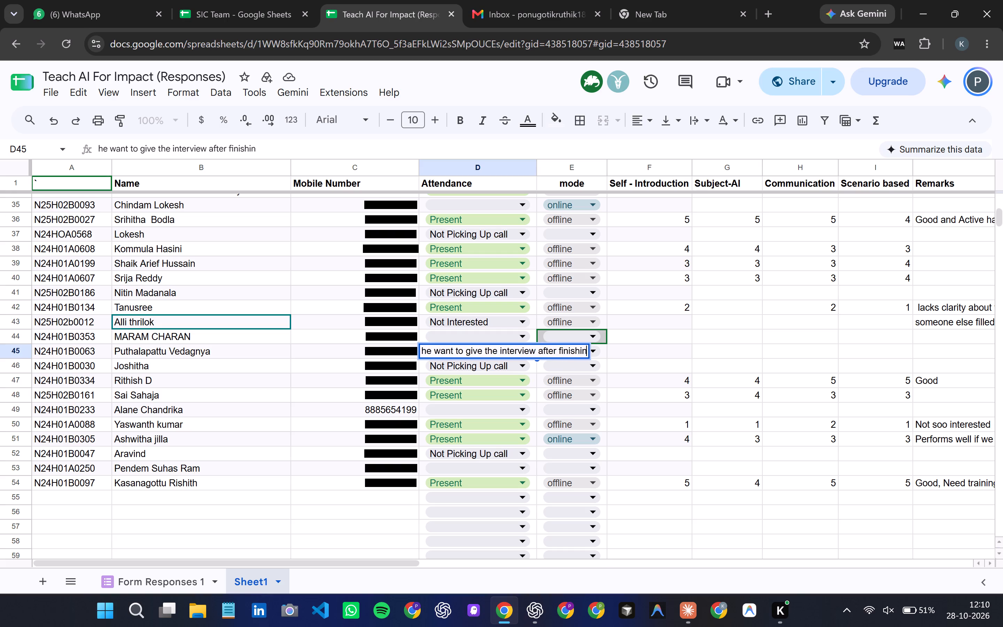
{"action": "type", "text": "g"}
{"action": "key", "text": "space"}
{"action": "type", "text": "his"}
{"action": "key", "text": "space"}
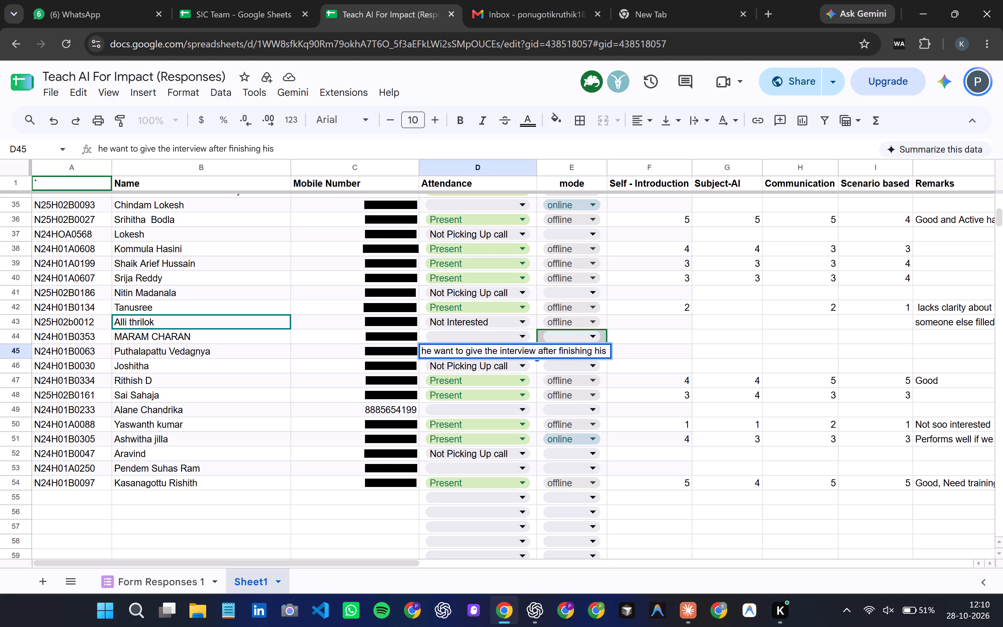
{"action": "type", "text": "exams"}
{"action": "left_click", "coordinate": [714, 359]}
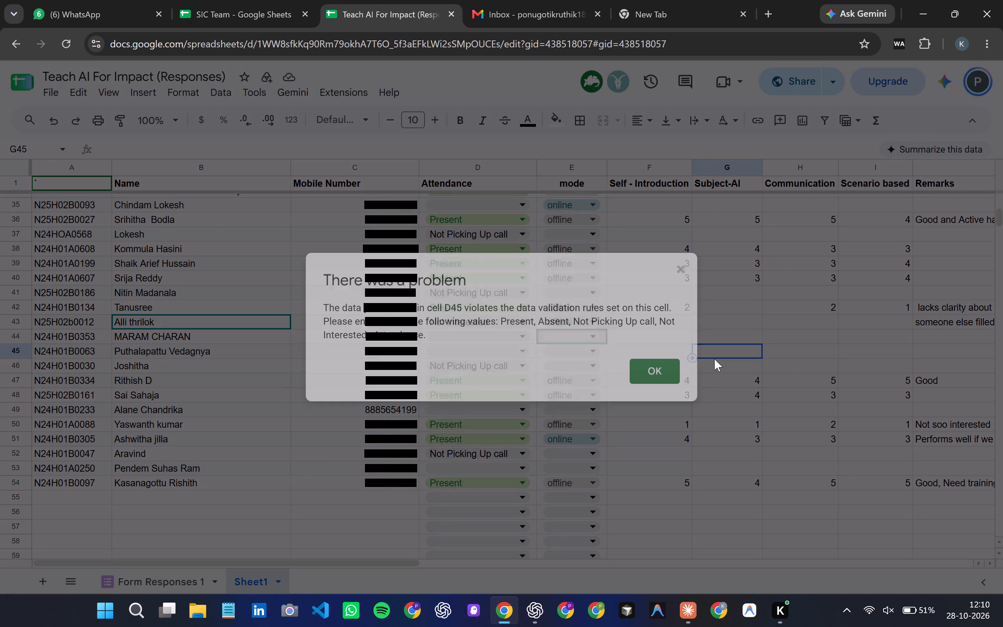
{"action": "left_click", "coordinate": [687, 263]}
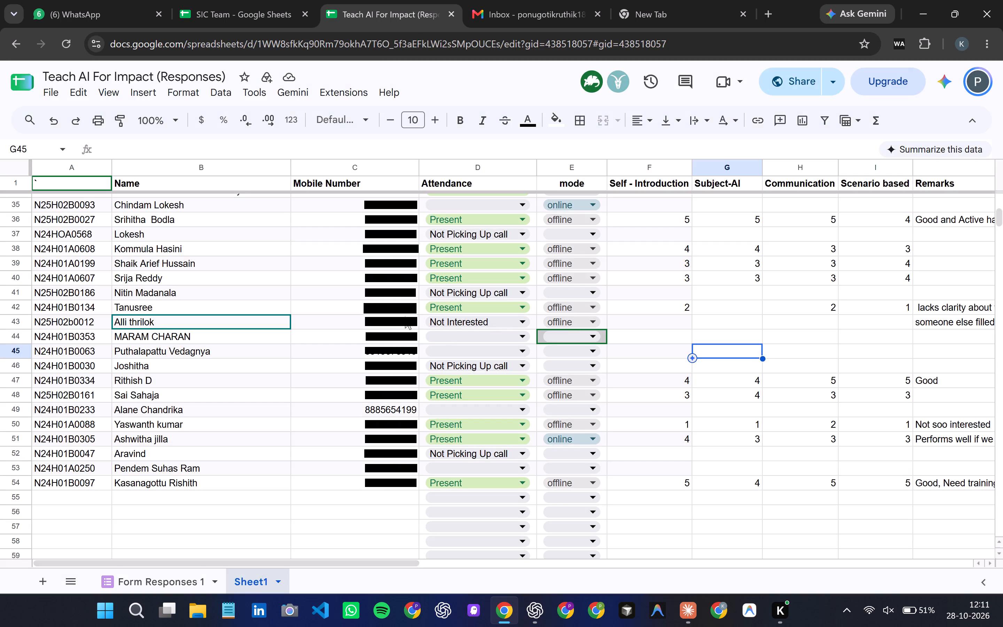
Enter "he wants to give his interview after finishing his exams" as the Remarks for the student in row 45.
{"action": "left_click", "coordinate": [644, 351]}
{"action": "scroll", "coordinate": [711, 339], "scroll_direction": "left", "scroll_amount": 1}
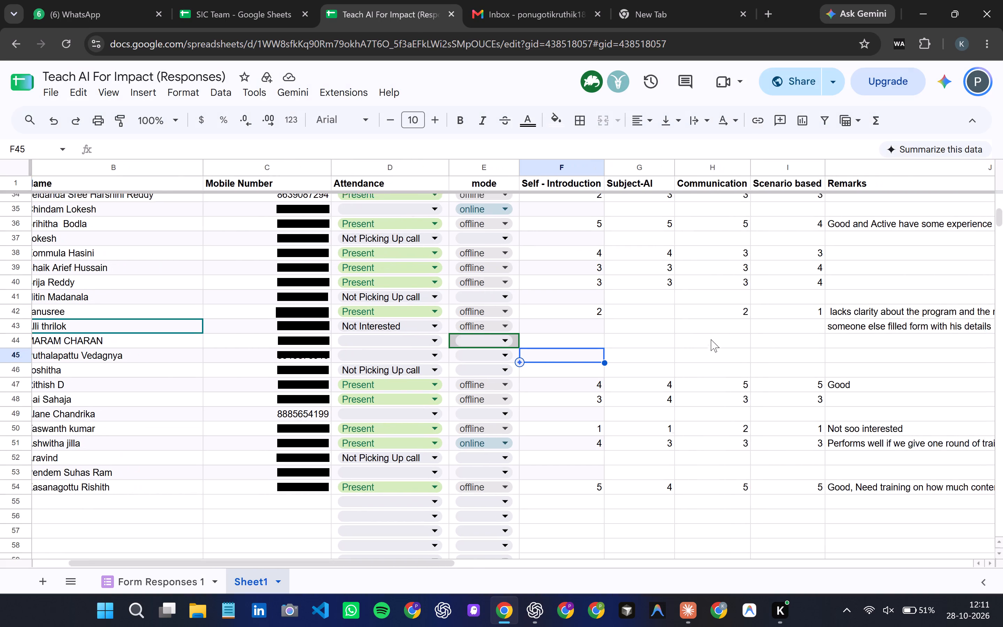
{"action": "scroll", "coordinate": [711, 339], "scroll_direction": "left", "scroll_amount": 2}
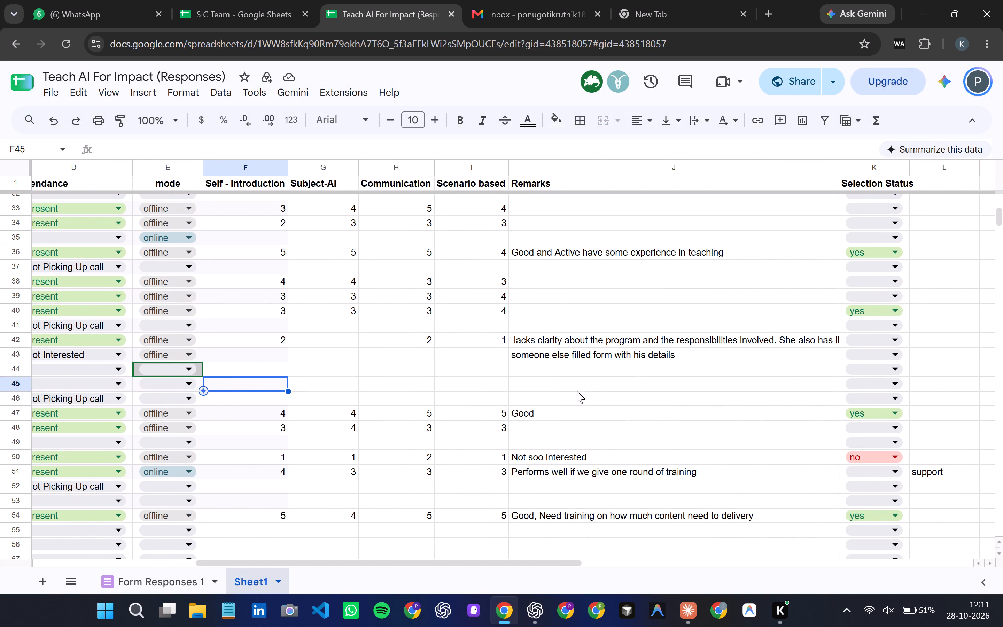
{"action": "left_click", "coordinate": [577, 391]}
{"action": "scroll", "coordinate": [577, 391], "scroll_direction": "right", "scroll_amount": 3}
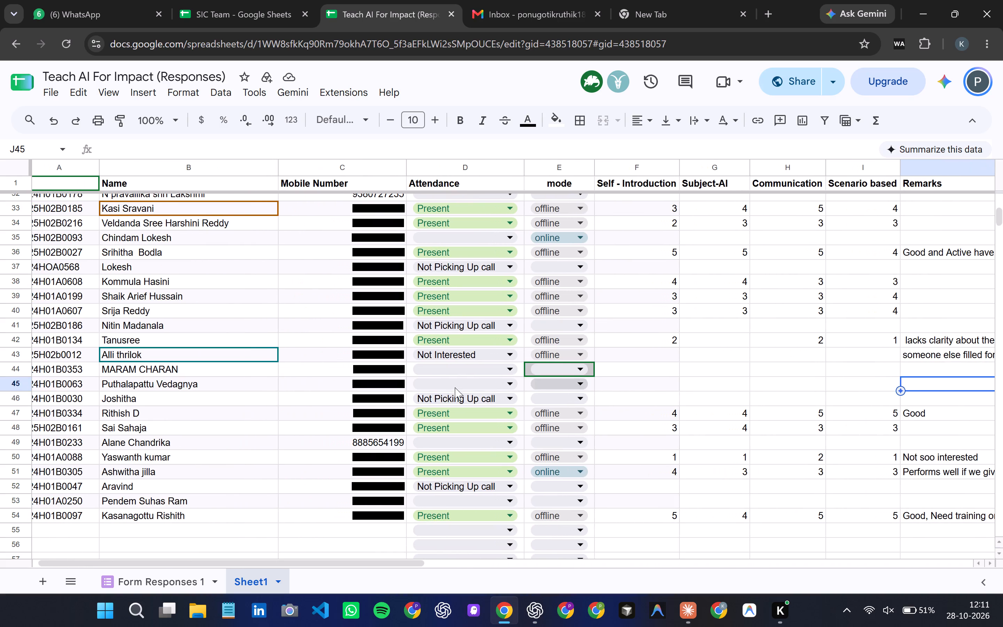
{"action": "left_click", "coordinate": [656, 385]}
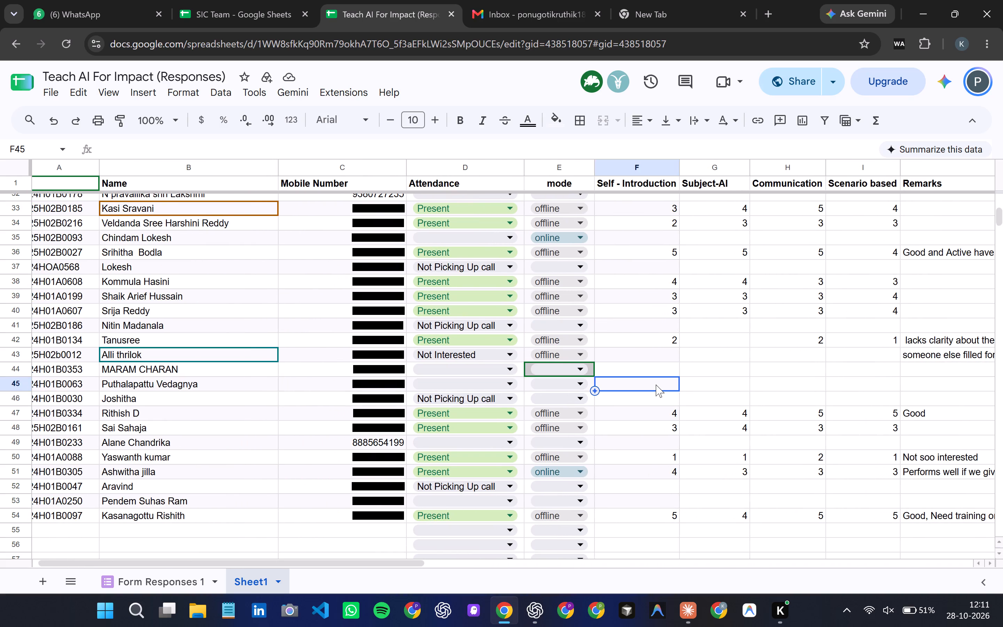
{"action": "scroll", "coordinate": [656, 385], "scroll_direction": "left", "scroll_amount": 1}
{"action": "left_click", "coordinate": [815, 386]}
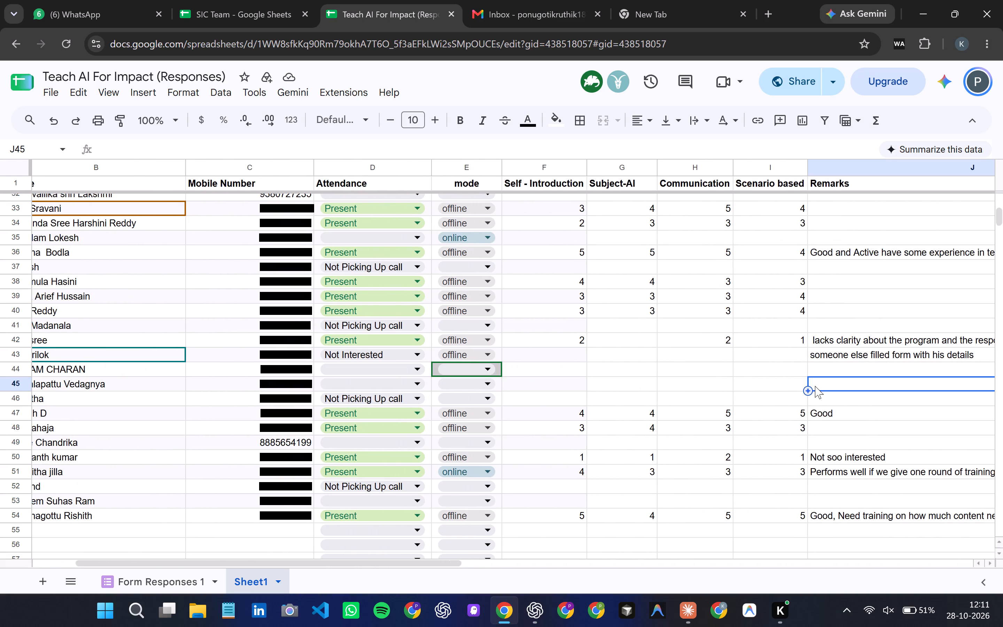
{"action": "type", "text": "he"}
{"action": "key", "text": "space"}
{"action": "type", "text": "wants"}
{"action": "key", "text": "space"}
{"action": "type", "text": "to give"}
{"action": "key", "text": "space"}
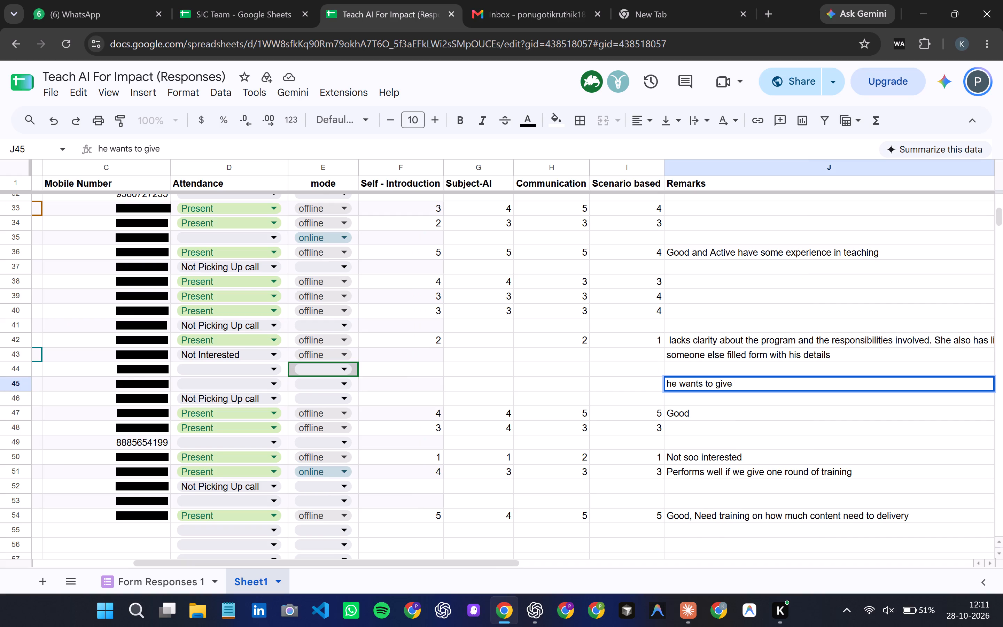
{"action": "type", "text": "his interview"}
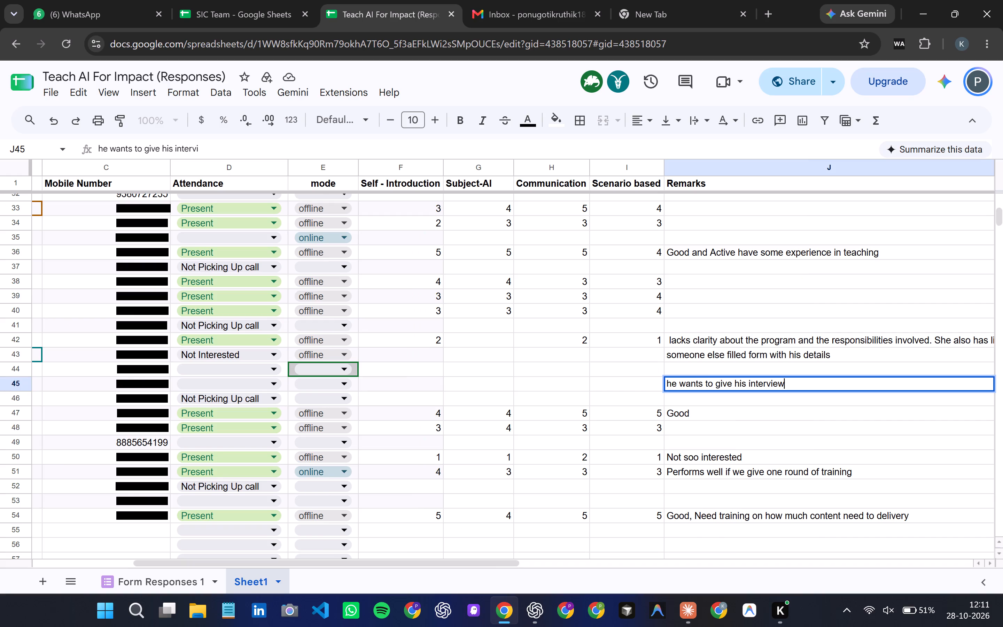
{"action": "key", "text": "space"}
{"action": "type", "text": "after finishing his"}
{"action": "key", "text": "space"}
{"action": "type", "text": "exams"}
{"action": "key", "text": "space"}
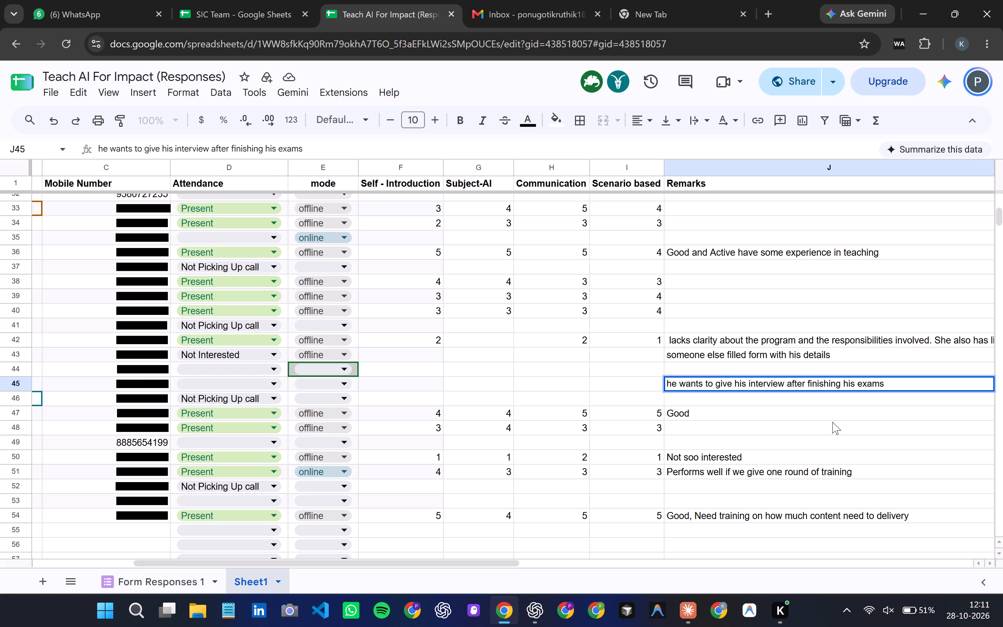
{"action": "scroll", "coordinate": [785, 416], "scroll_direction": "right", "scroll_amount": 2}
{"action": "scroll", "coordinate": [785, 416], "scroll_direction": "left", "scroll_amount": 2}
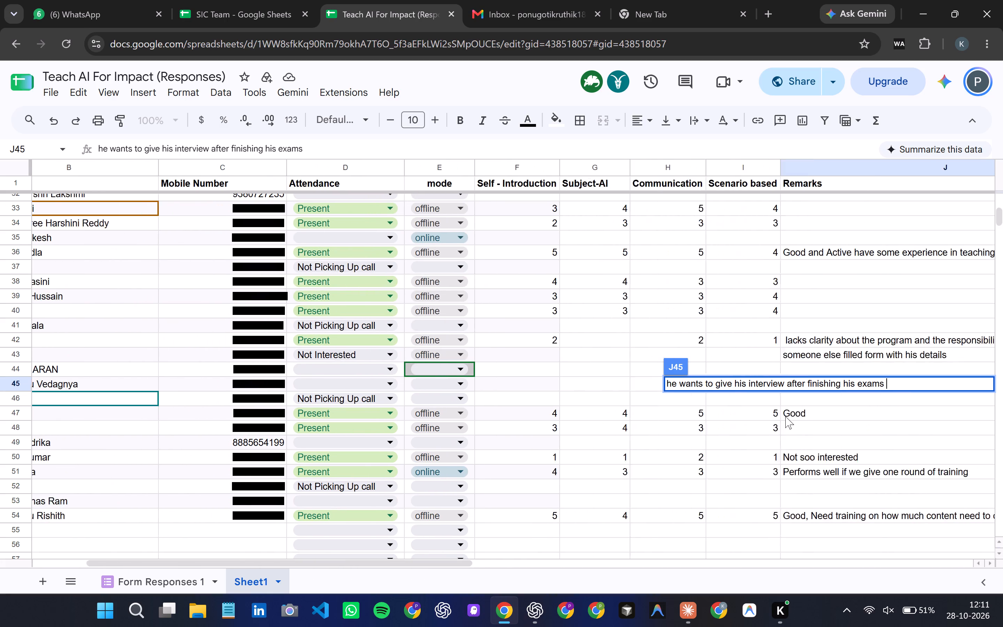
{"action": "left_click", "coordinate": [812, 411]}
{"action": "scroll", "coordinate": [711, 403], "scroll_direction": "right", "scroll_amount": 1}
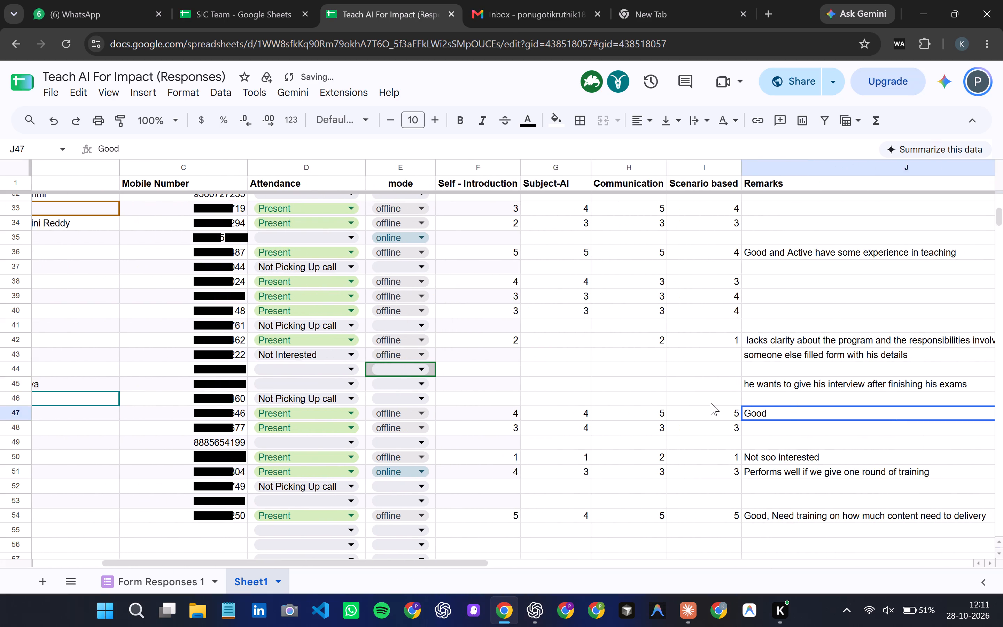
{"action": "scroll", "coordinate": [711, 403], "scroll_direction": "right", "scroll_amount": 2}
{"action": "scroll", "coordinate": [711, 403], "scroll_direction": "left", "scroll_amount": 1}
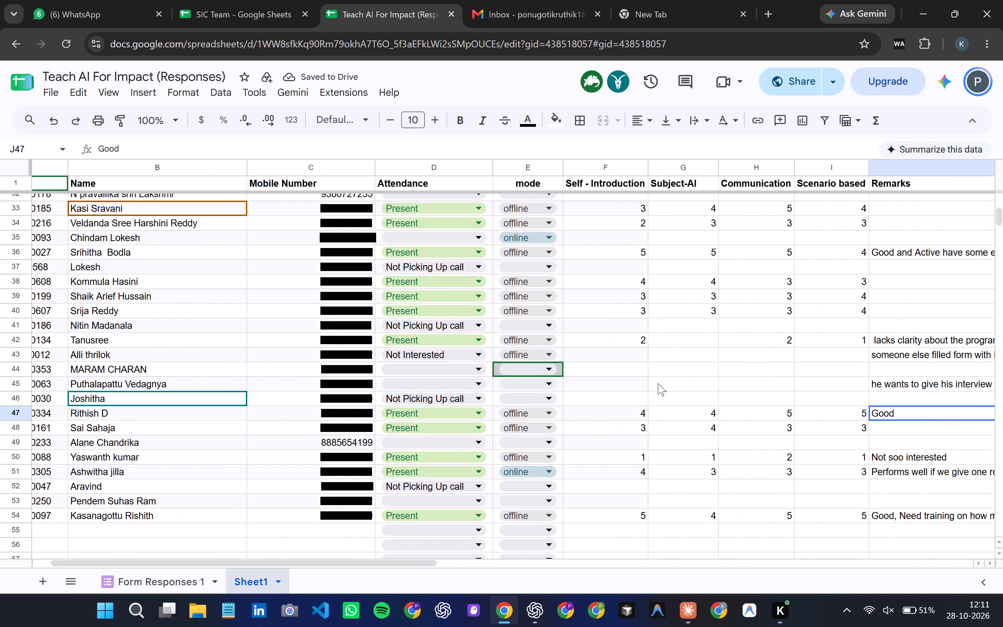
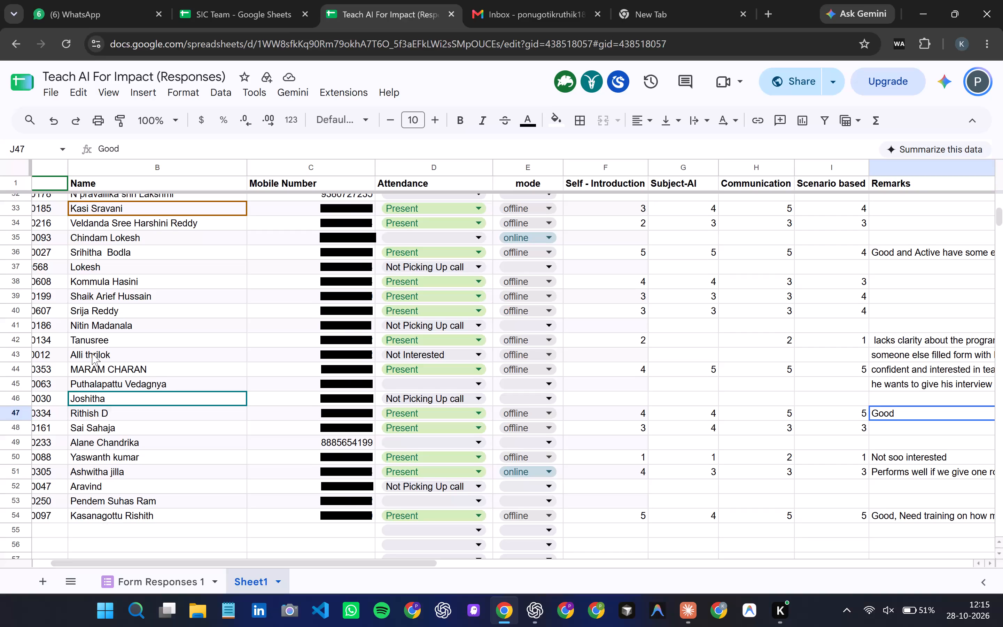
Add the note "support" in column L, beside the Selection Status, for the student in row 39.
{"action": "scroll", "coordinate": [92, 353], "scroll_direction": "up", "scroll_amount": 1}
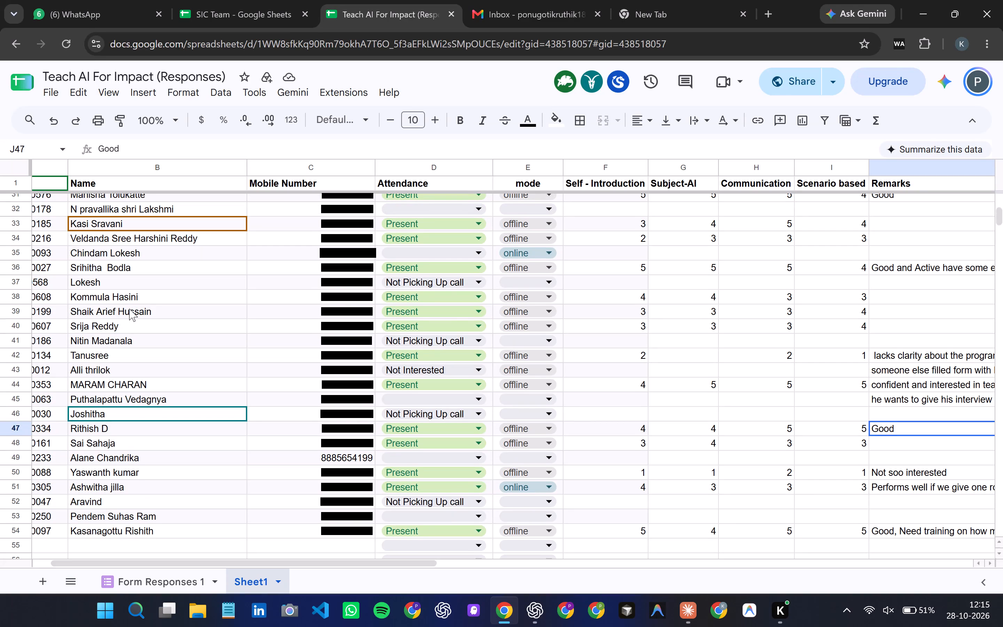
{"action": "left_click", "coordinate": [129, 309]}
{"action": "scroll", "coordinate": [604, 303], "scroll_direction": "left", "scroll_amount": 2}
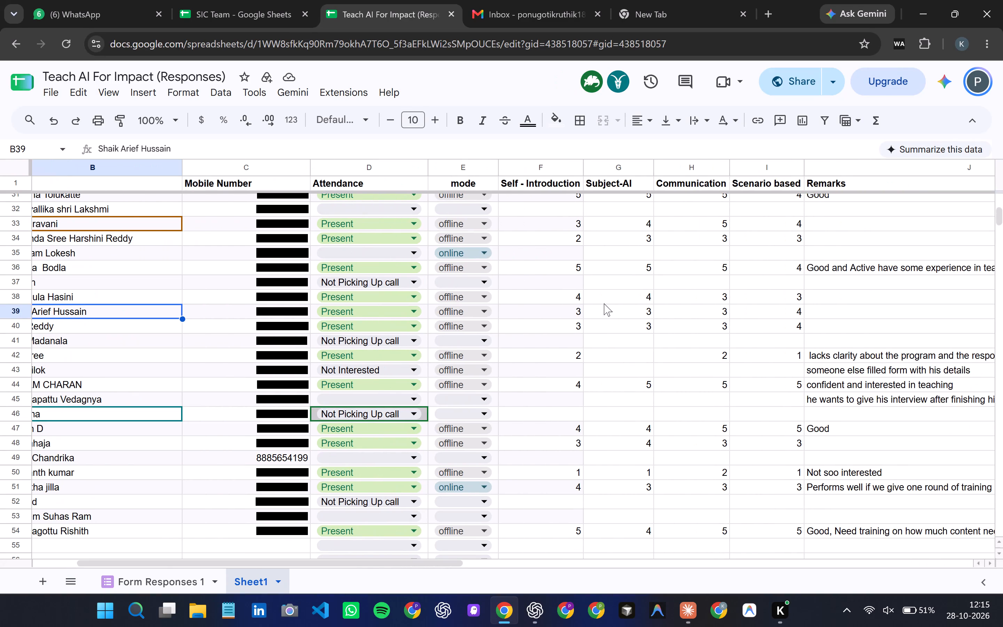
{"action": "scroll", "coordinate": [604, 303], "scroll_direction": "left", "scroll_amount": 1}
{"action": "left_click", "coordinate": [674, 308]}
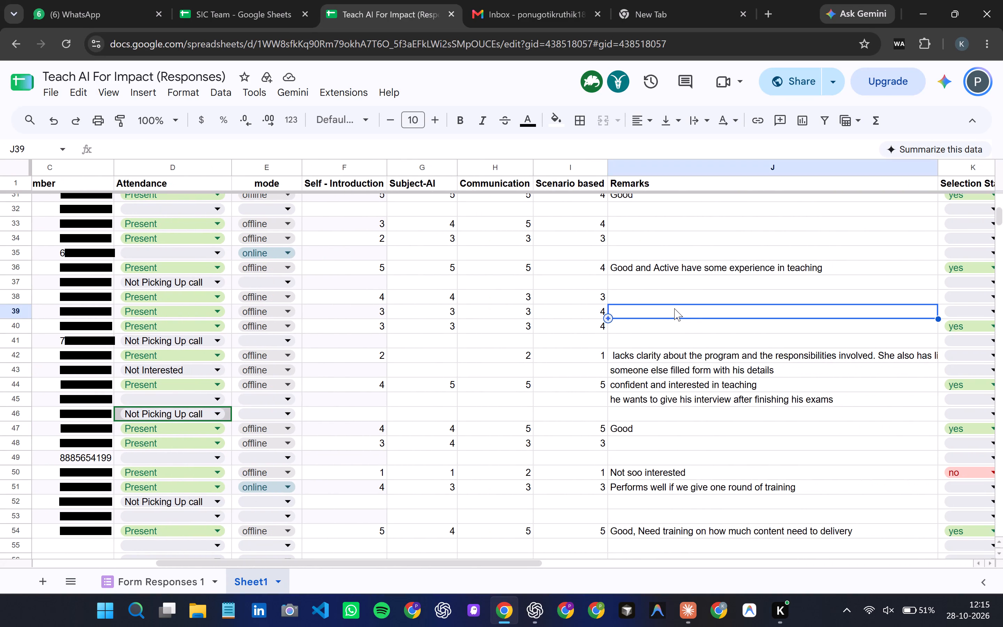
{"action": "scroll", "coordinate": [690, 306], "scroll_direction": "left", "scroll_amount": 1}
{"action": "scroll", "coordinate": [690, 306], "scroll_direction": "right", "scroll_amount": 1}
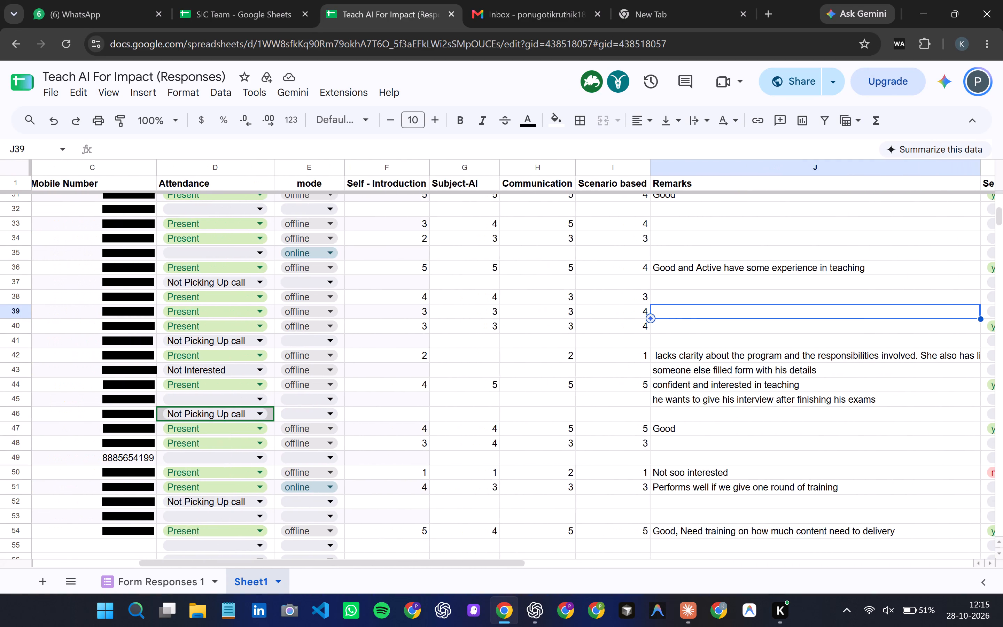
{"action": "scroll", "coordinate": [690, 306], "scroll_direction": "right", "scroll_amount": 3}
{"action": "scroll", "coordinate": [690, 306], "scroll_direction": "left", "scroll_amount": 2}
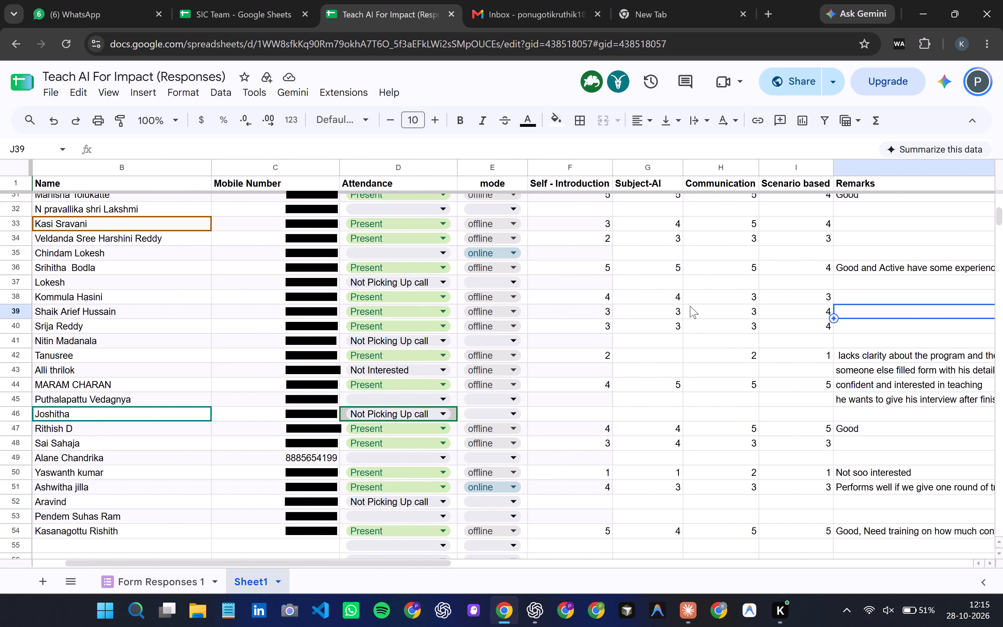
{"action": "scroll", "coordinate": [690, 306], "scroll_direction": "left", "scroll_amount": 2}
{"action": "scroll", "coordinate": [690, 306], "scroll_direction": "right", "scroll_amount": 1}
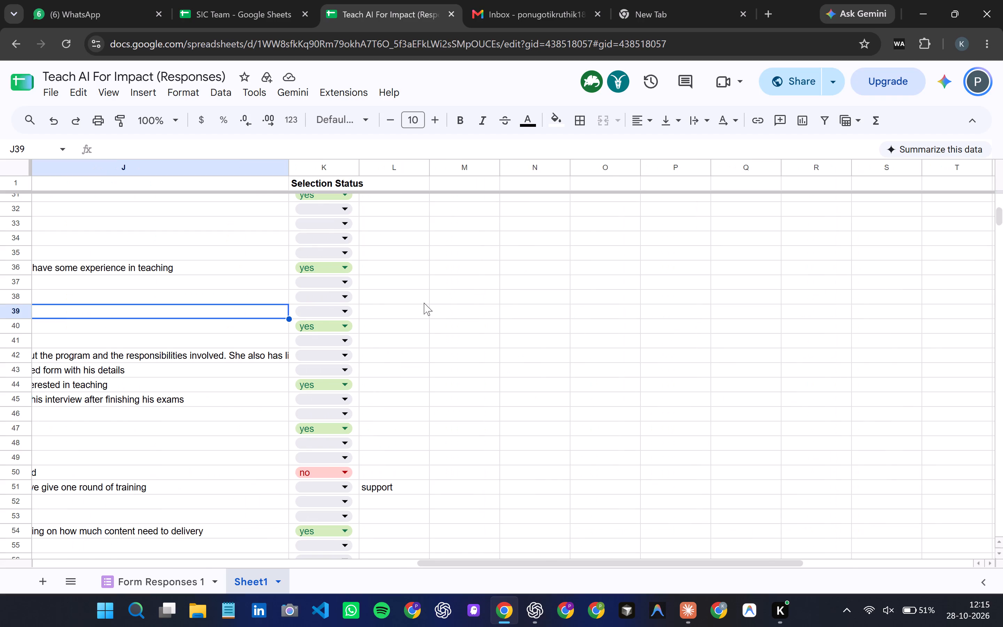
{"action": "left_click", "coordinate": [403, 308]}
{"action": "type", "text": "support"}
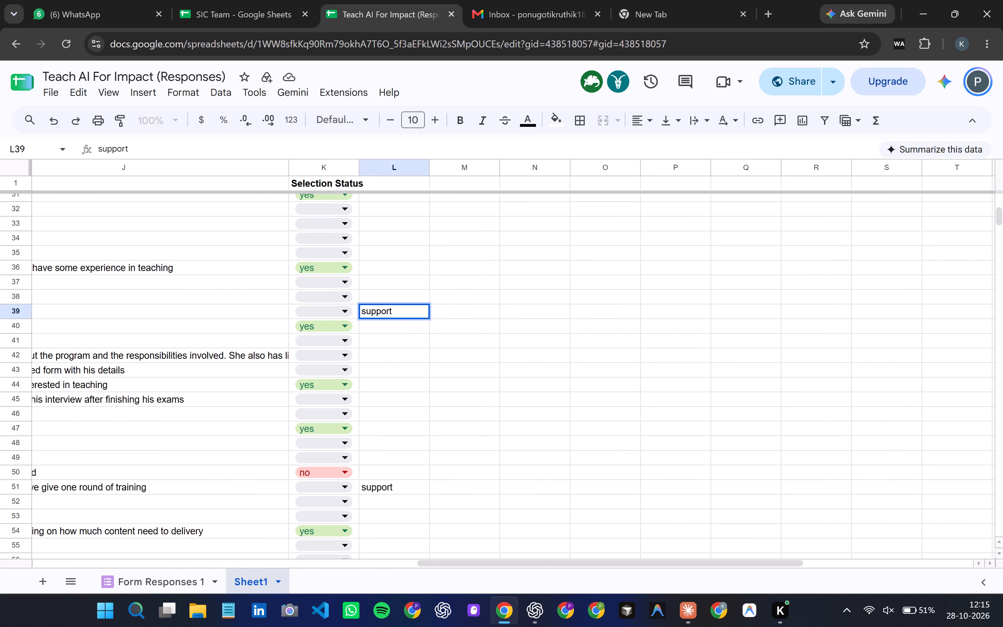
{"action": "left_click", "coordinate": [403, 323]}
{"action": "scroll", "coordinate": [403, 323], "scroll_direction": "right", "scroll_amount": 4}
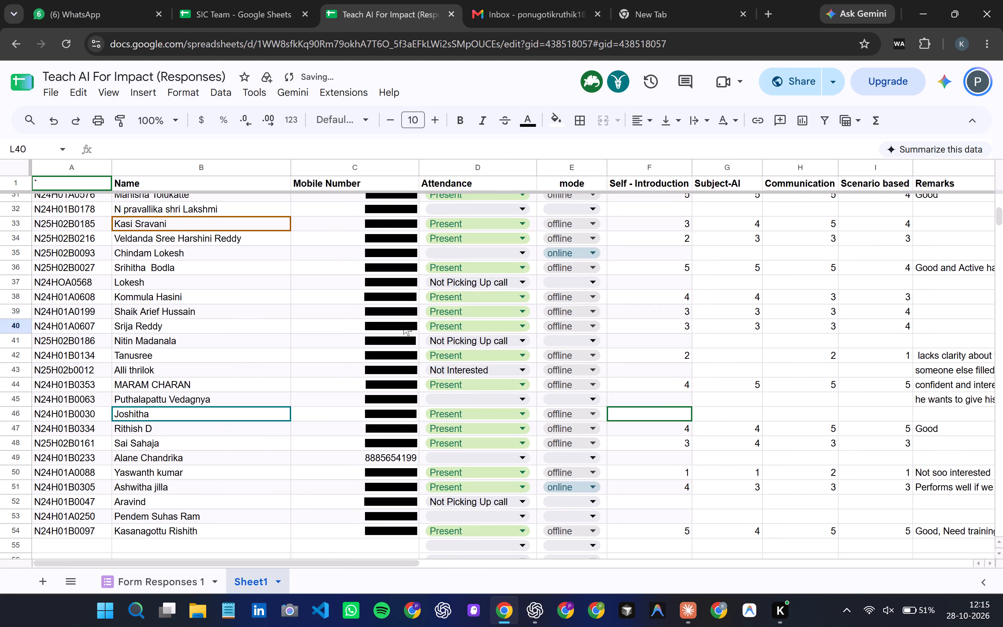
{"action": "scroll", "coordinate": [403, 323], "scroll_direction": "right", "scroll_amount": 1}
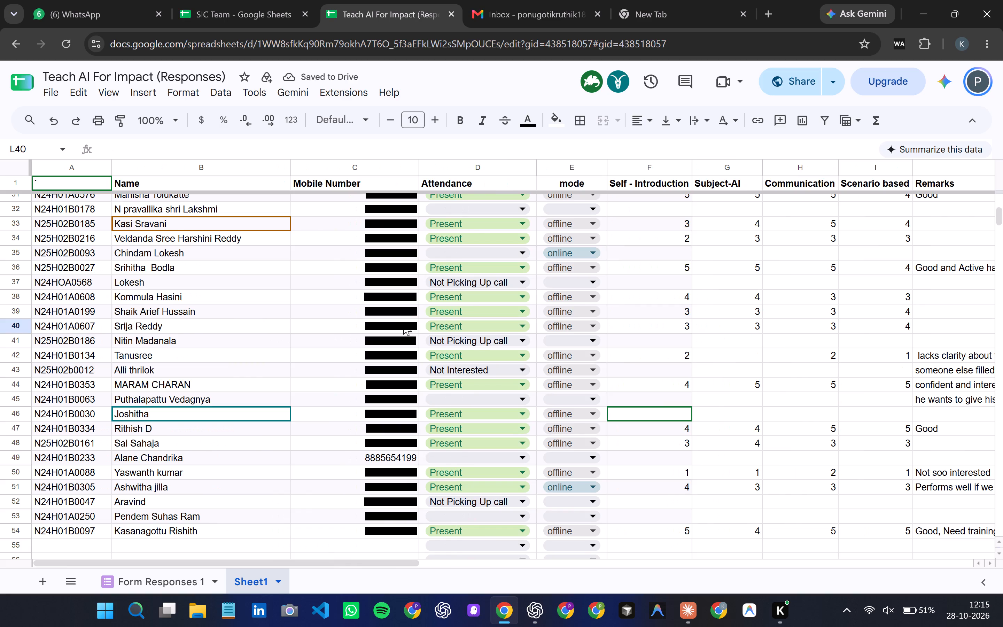
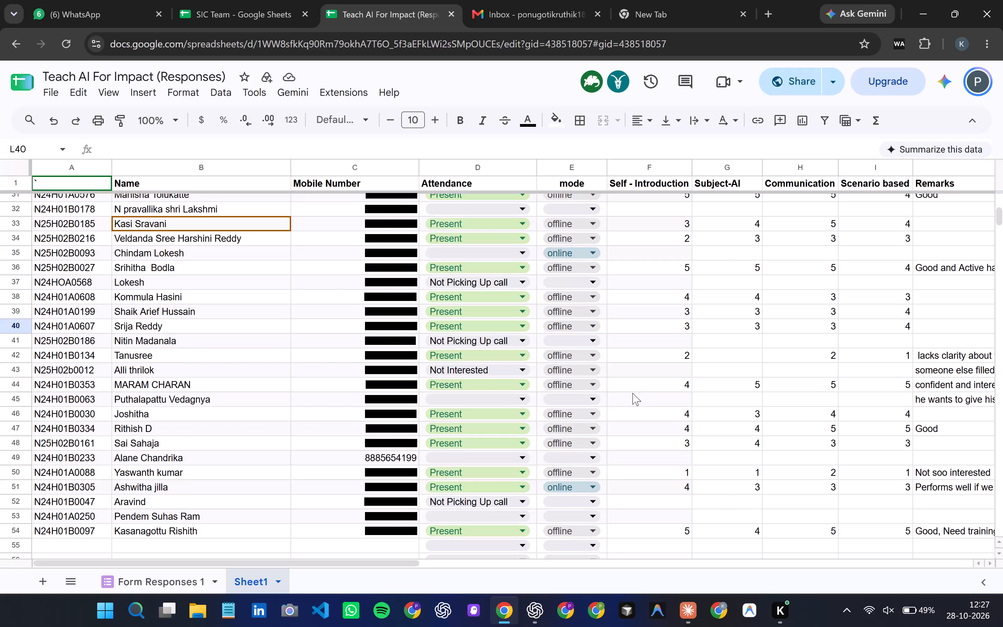
Reword the remark for the student in row 50 as "found not soo interested while giving the interview".
{"action": "scroll", "coordinate": [632, 393], "scroll_direction": "down", "scroll_amount": 1}
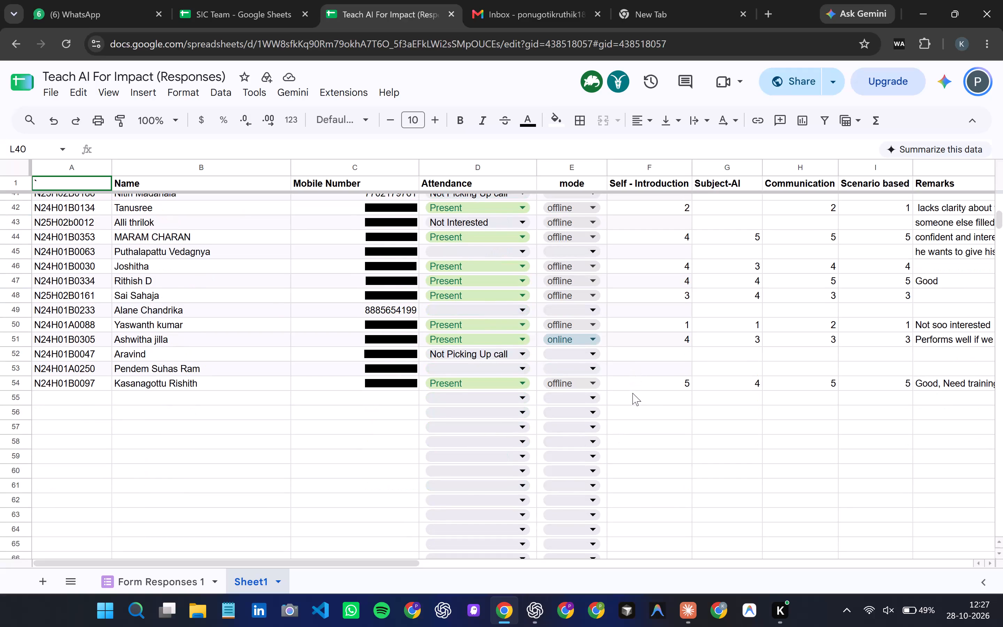
{"action": "scroll", "coordinate": [473, 342], "scroll_direction": "up", "scroll_amount": 1}
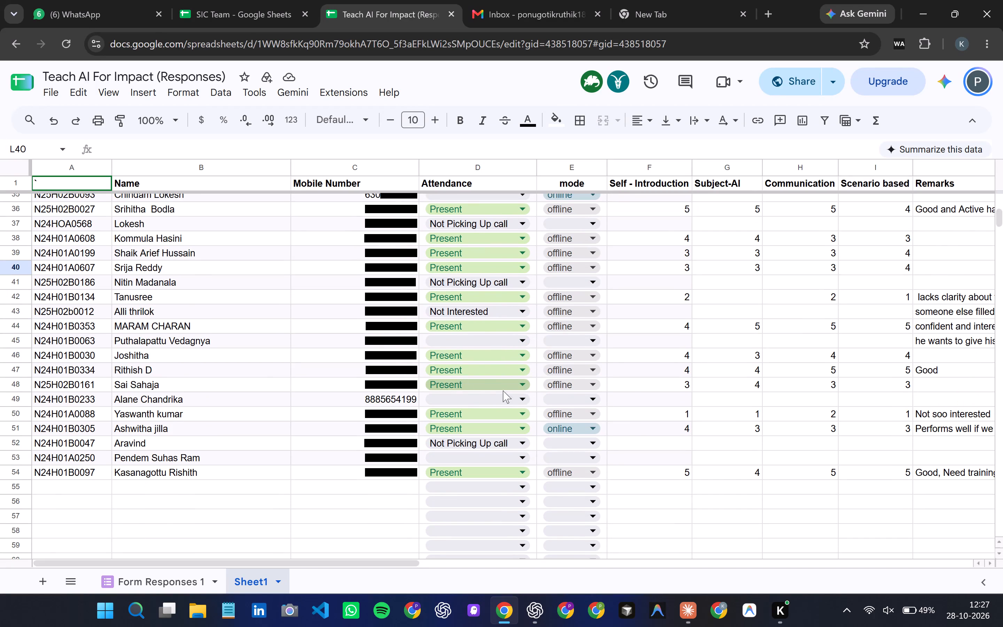
{"action": "scroll", "coordinate": [722, 397], "scroll_direction": "left", "scroll_amount": 5}
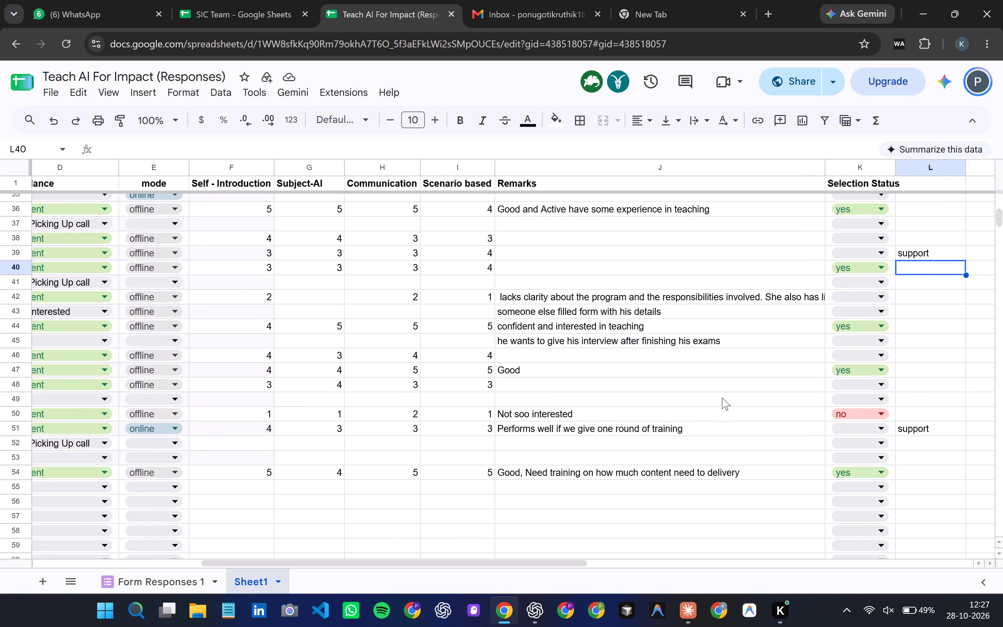
{"action": "scroll", "coordinate": [722, 397], "scroll_direction": "right", "scroll_amount": 1}
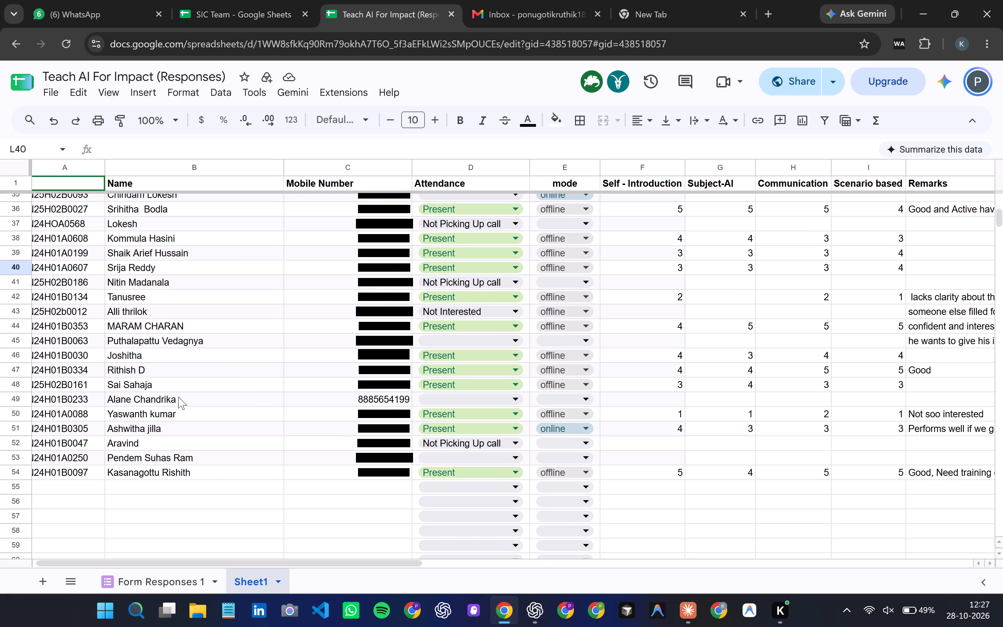
{"action": "scroll", "coordinate": [240, 392], "scroll_direction": "right", "scroll_amount": 1}
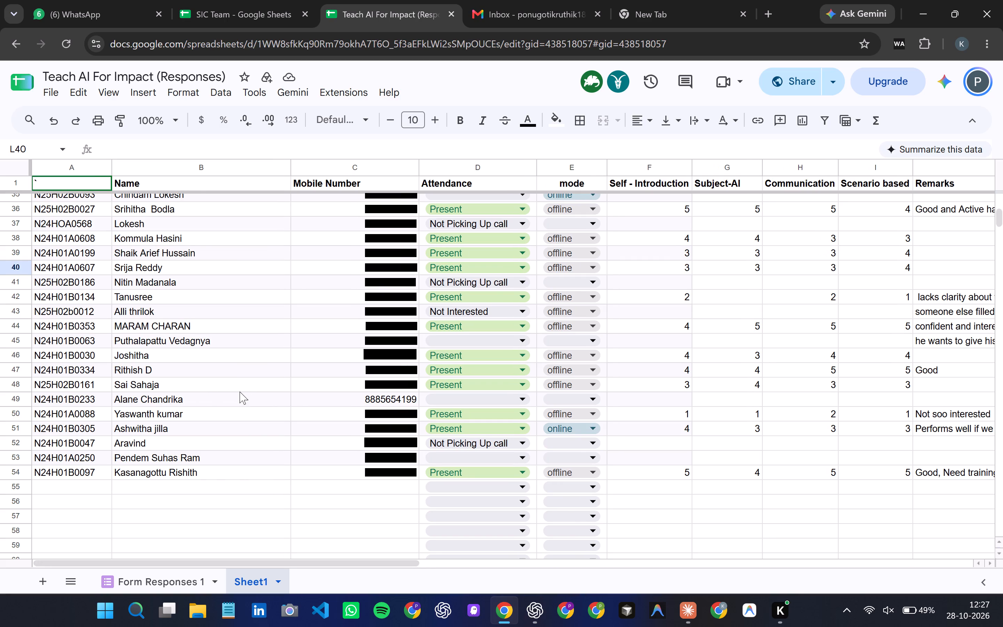
{"action": "scroll", "coordinate": [240, 392], "scroll_direction": "right", "scroll_amount": 1}
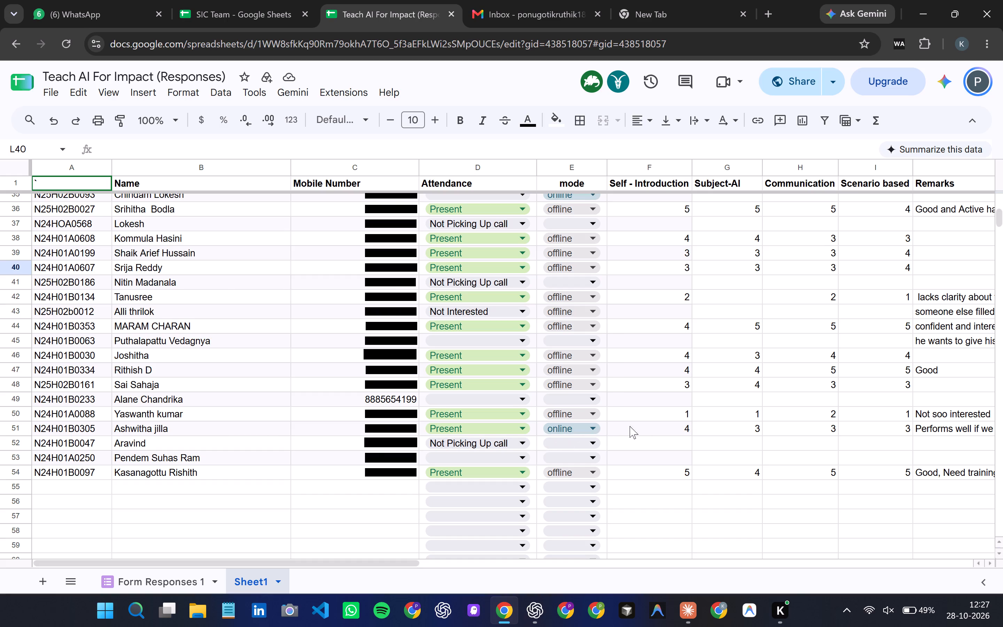
{"action": "scroll", "coordinate": [691, 419], "scroll_direction": "left", "scroll_amount": 5}
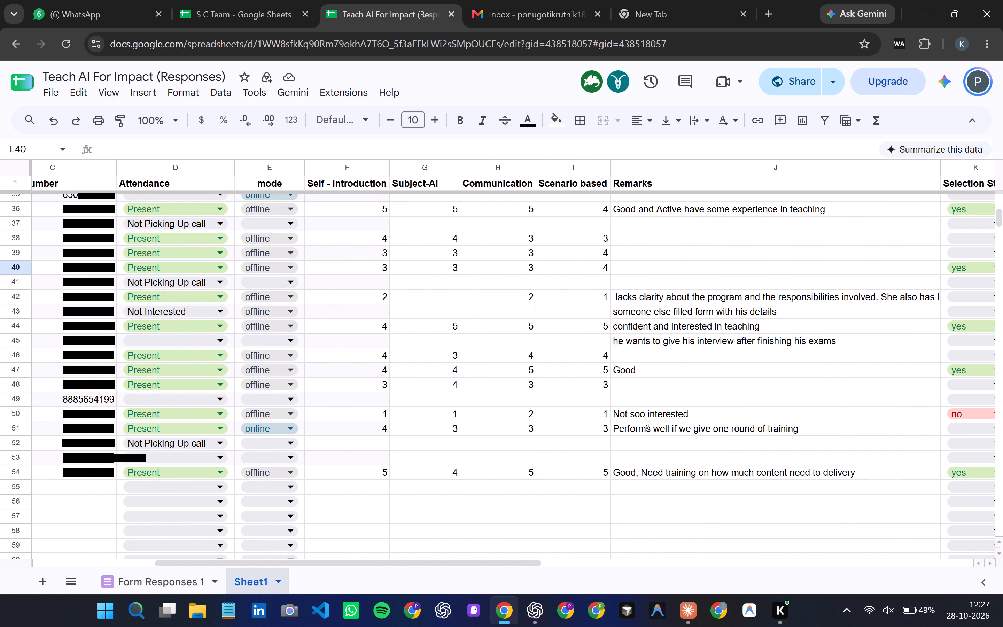
{"action": "left_click", "coordinate": [616, 413]}
{"action": "left_click", "coordinate": [616, 413]}
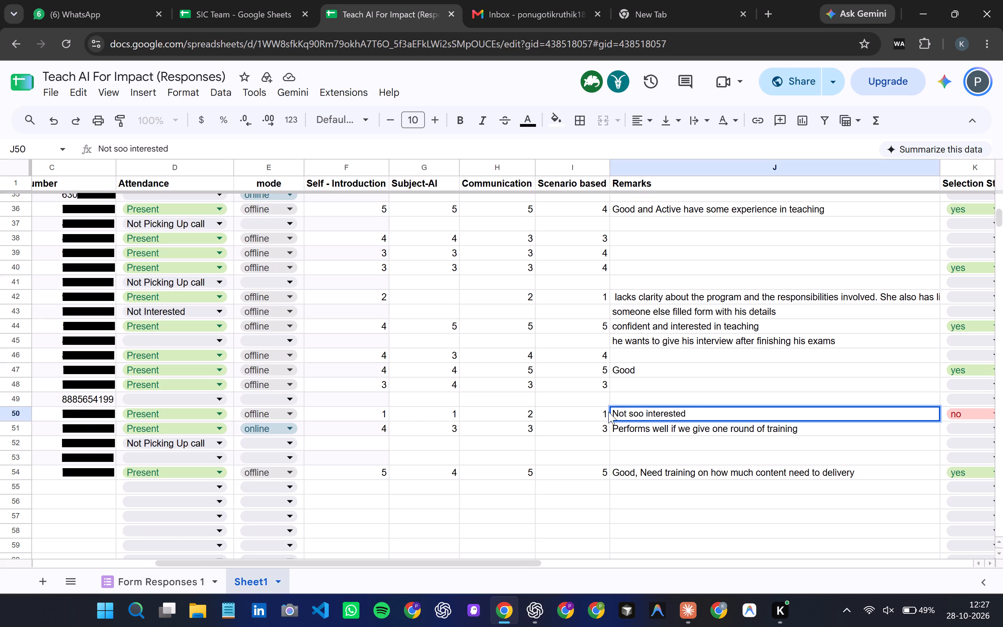
{"action": "left_click", "coordinate": [613, 410]}
{"action": "type", "text": "found"}
{"action": "key", "text": "space"}
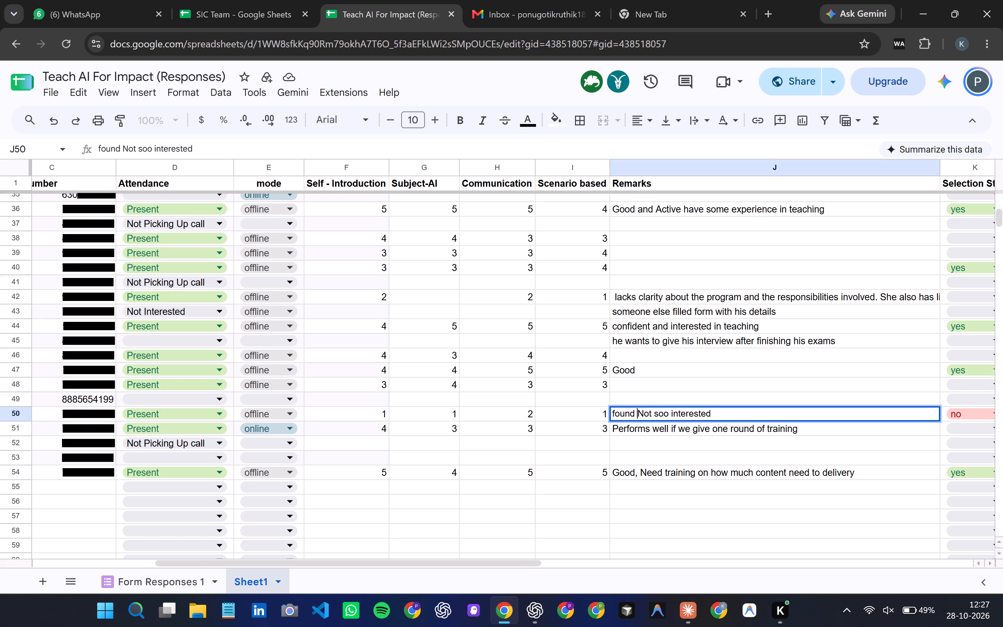
{"action": "left_click", "coordinate": [645, 407]}
{"action": "left_click", "coordinate": [643, 413]}
{"action": "key", "text": "BackSpace"}
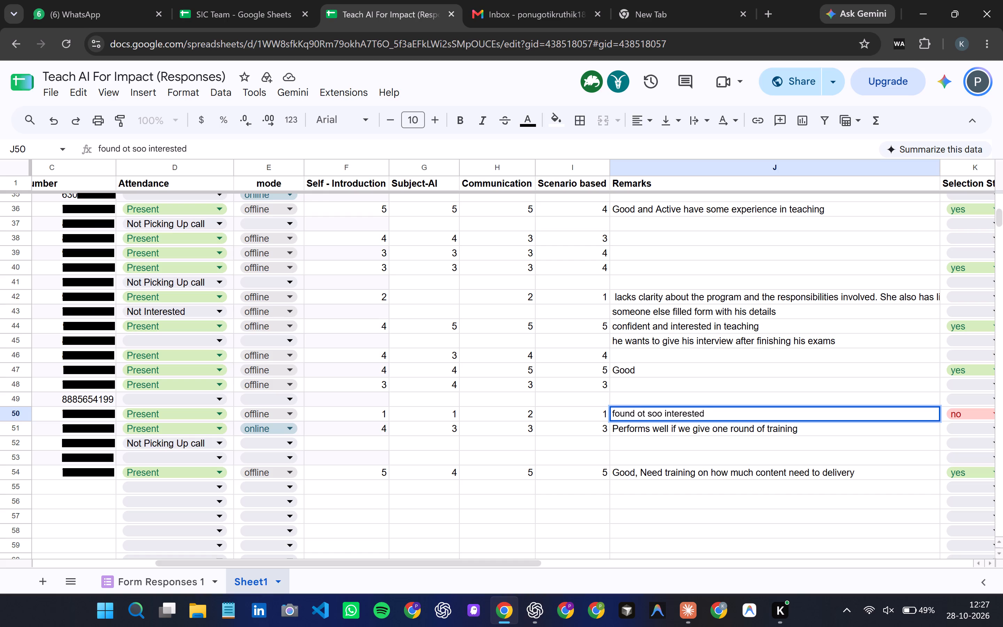
{"action": "key", "text": "n"}
{"action": "left_click", "coordinate": [718, 407]}
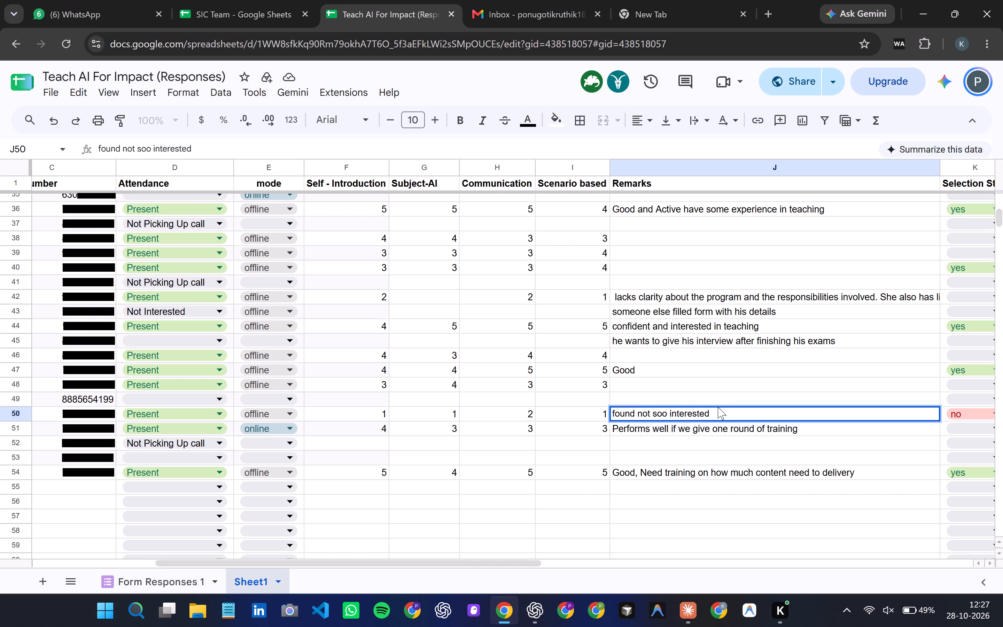
{"action": "left_click", "coordinate": [719, 415]}
{"action": "type", "text": "while"}
{"action": "key", "text": "space"}
{"action": "type", "text": "gi"}
{"action": "key", "text": "v"}
{"action": "type", "text": "ing the interview"}
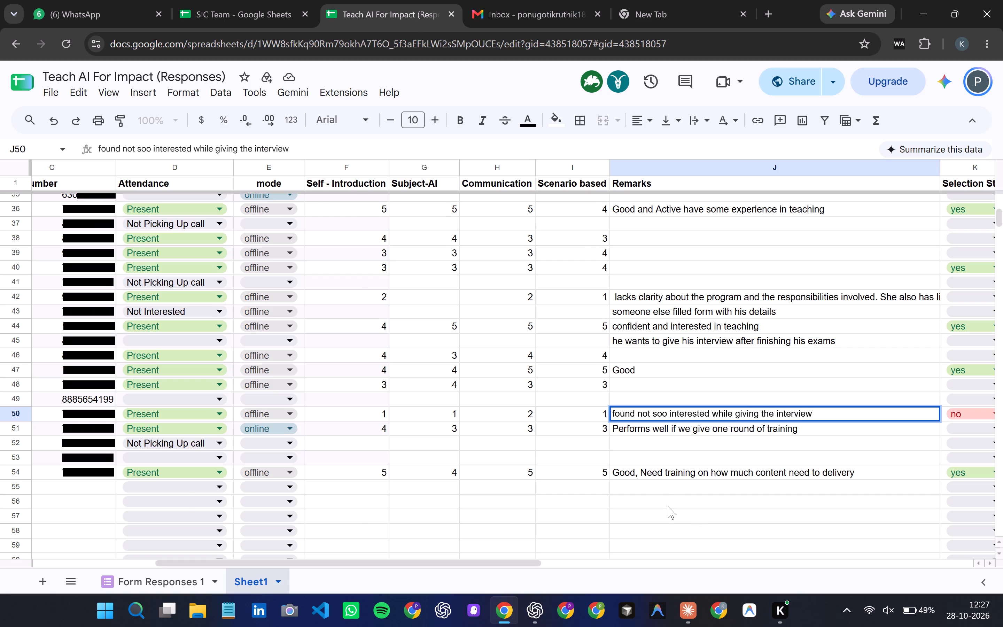
{"action": "scroll", "coordinate": [663, 480], "scroll_direction": "right", "scroll_amount": 1}
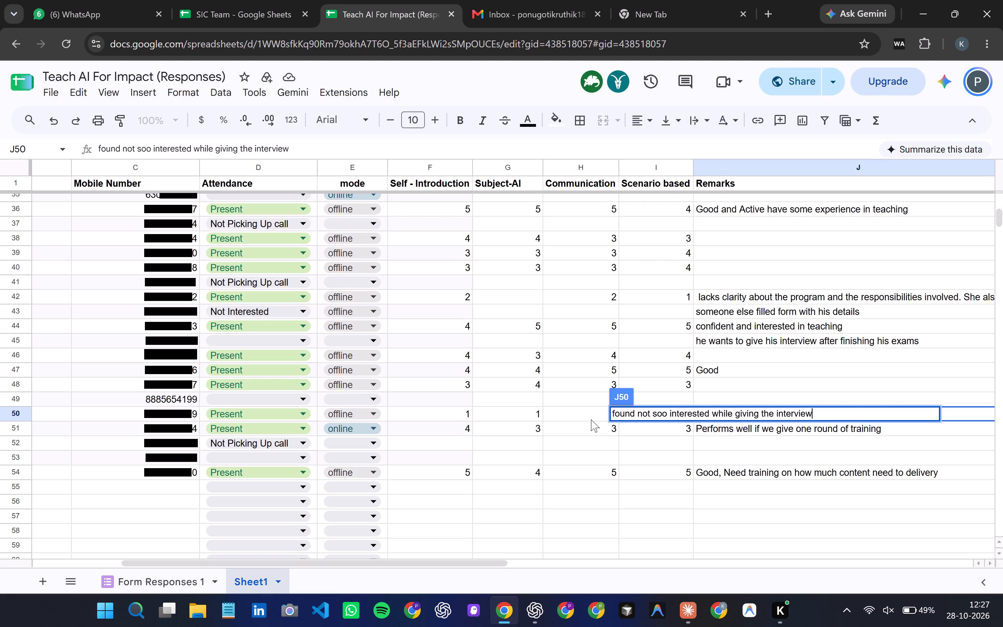
{"action": "left_click", "coordinate": [590, 418]}
Review the attendance, scores, remarks, Selection Status and column L notes of the students in rows 32 to 54.
{"action": "scroll", "coordinate": [504, 419], "scroll_direction": "right", "scroll_amount": 3}
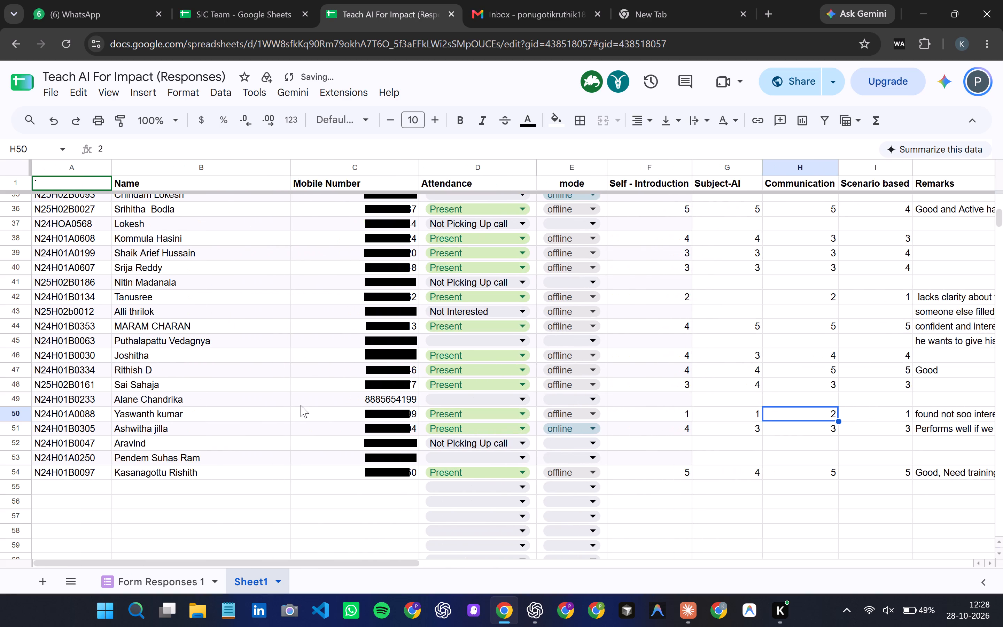
{"action": "scroll", "coordinate": [300, 402], "scroll_direction": "up", "scroll_amount": 1}
{"action": "scroll", "coordinate": [208, 419], "scroll_direction": "up", "scroll_amount": 1}
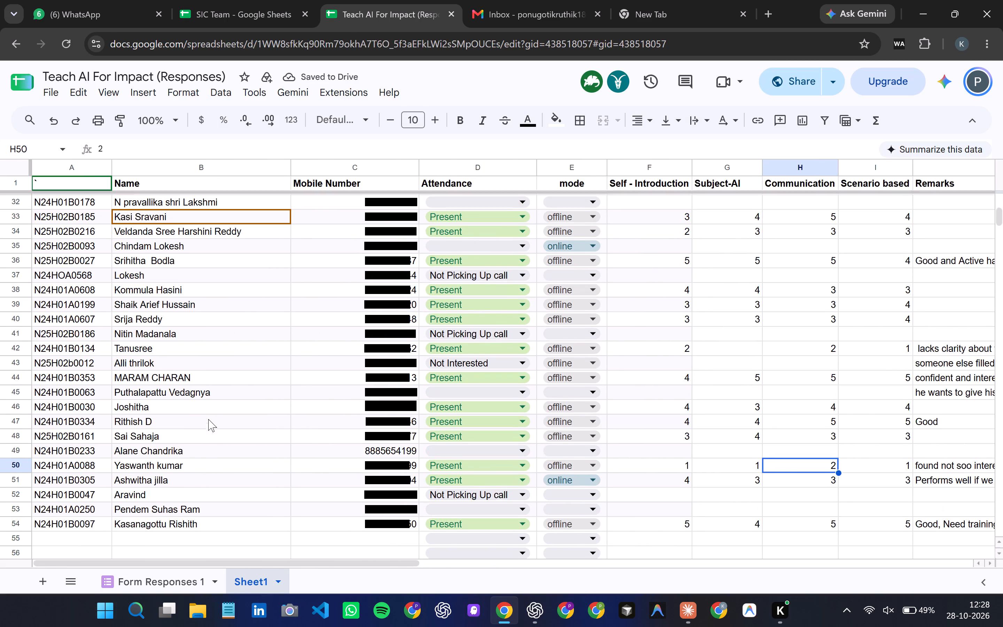
{"action": "scroll", "coordinate": [208, 419], "scroll_direction": "up", "scroll_amount": 1}
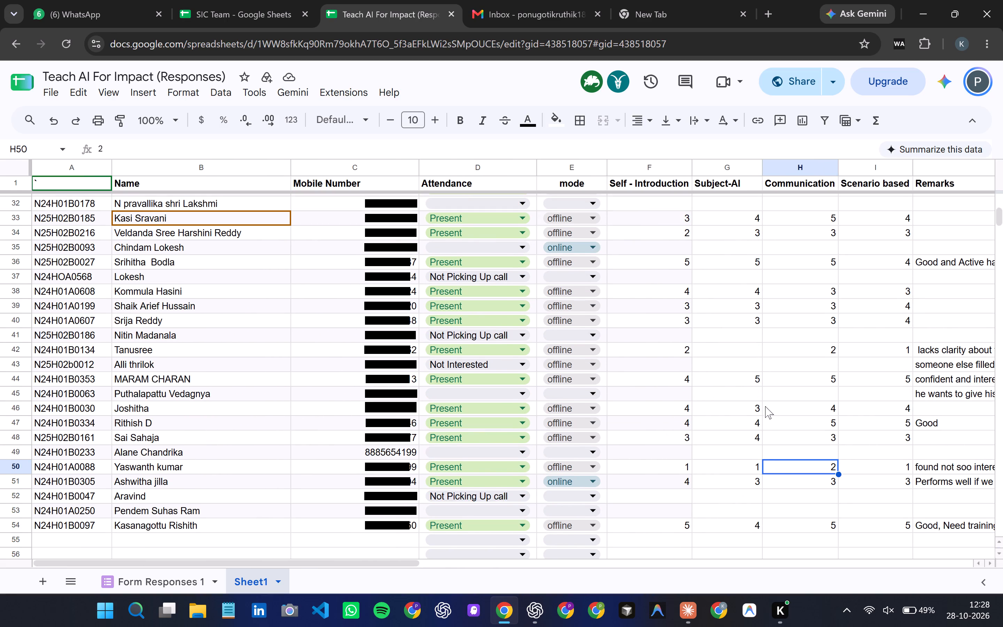
{"action": "left_click", "coordinate": [789, 412]}
{"action": "scroll", "coordinate": [789, 412], "scroll_direction": "left", "scroll_amount": 4}
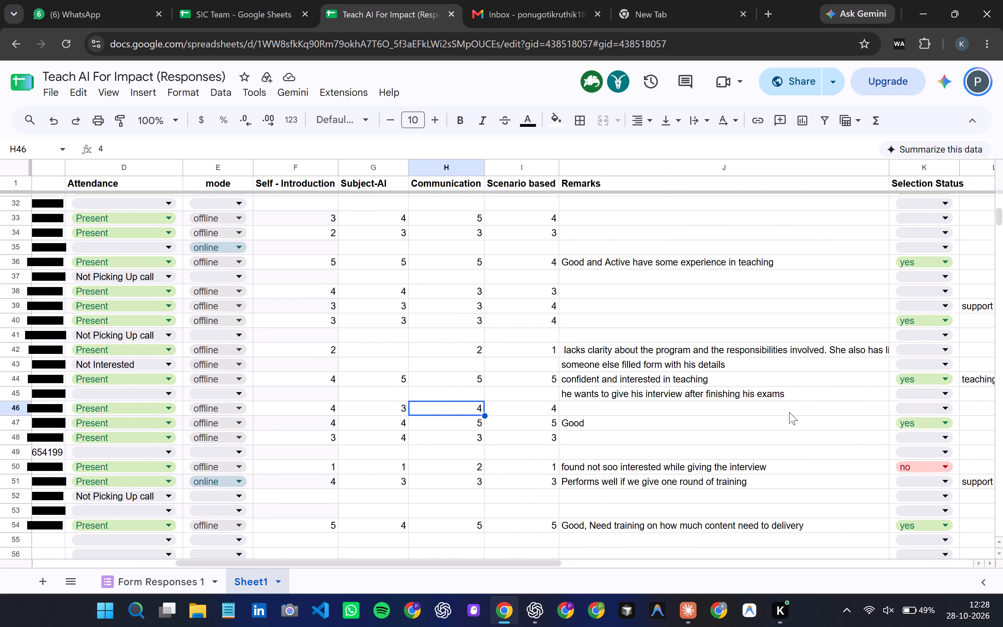
{"action": "scroll", "coordinate": [775, 412], "scroll_direction": "left", "scroll_amount": 1}
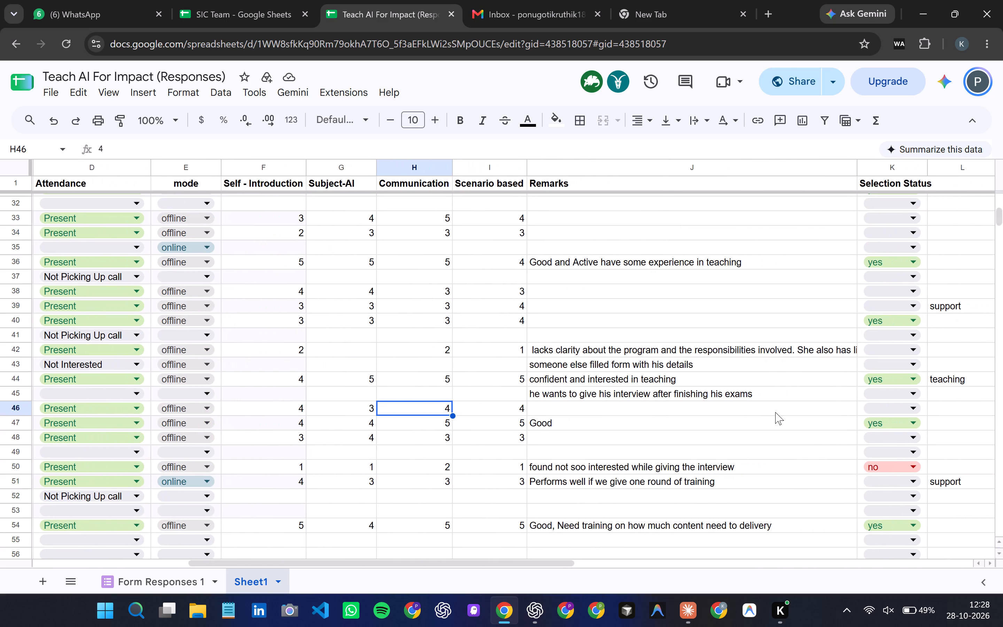
{"action": "scroll", "coordinate": [775, 412], "scroll_direction": "left", "scroll_amount": 2}
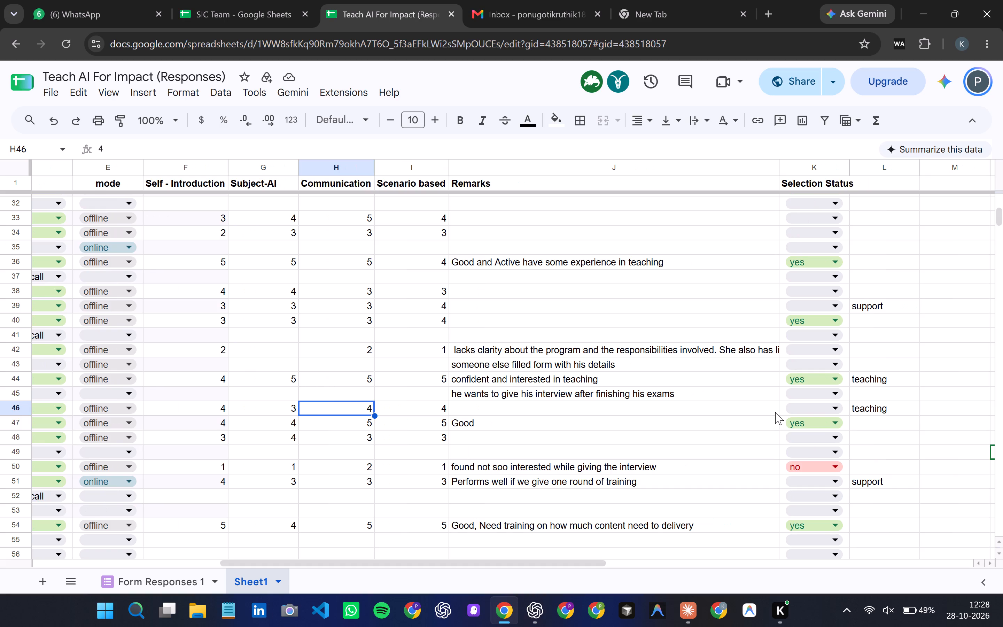
{"action": "scroll", "coordinate": [716, 493], "scroll_direction": "right", "scroll_amount": 4}
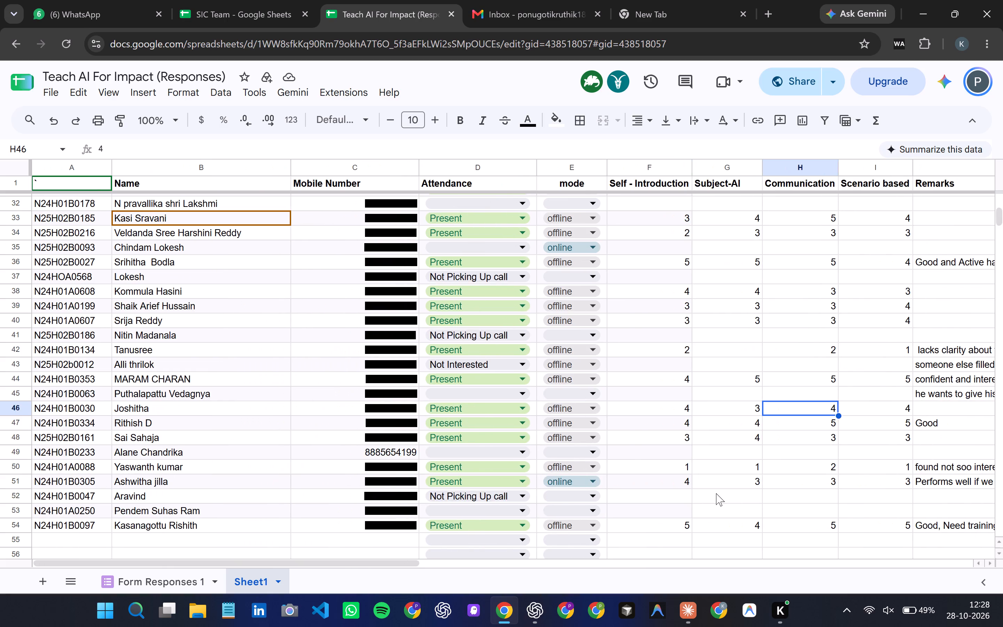
{"action": "scroll", "coordinate": [716, 493], "scroll_direction": "left", "scroll_amount": 5}
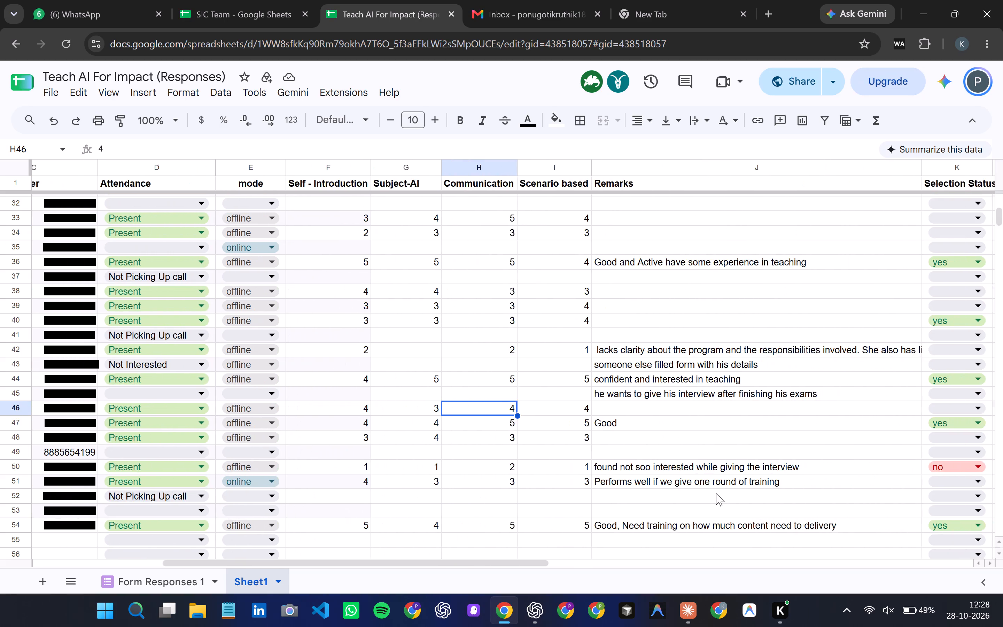
{"action": "scroll", "coordinate": [716, 493], "scroll_direction": "left", "scroll_amount": 1}
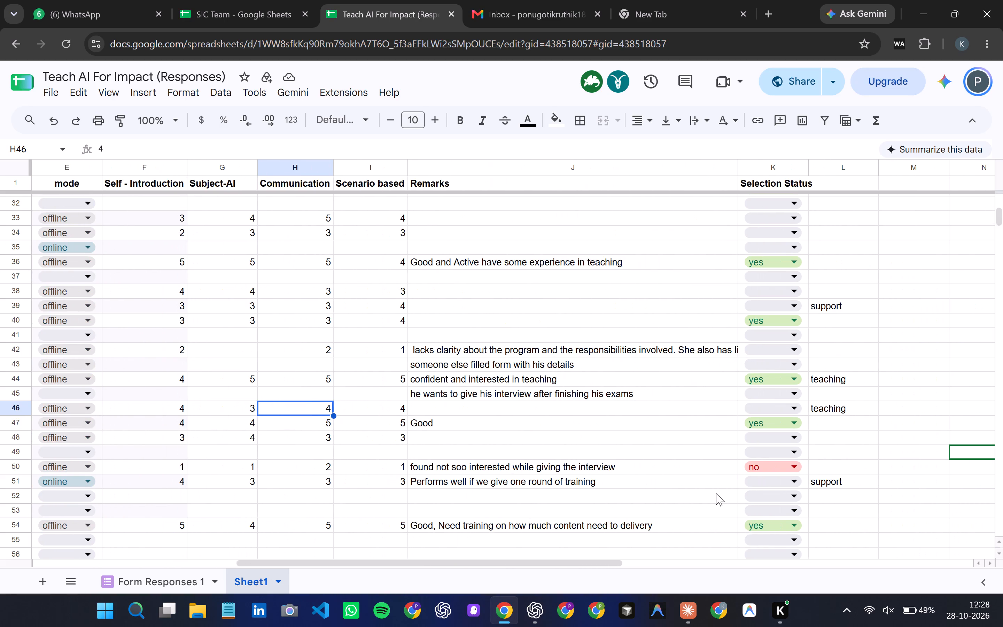
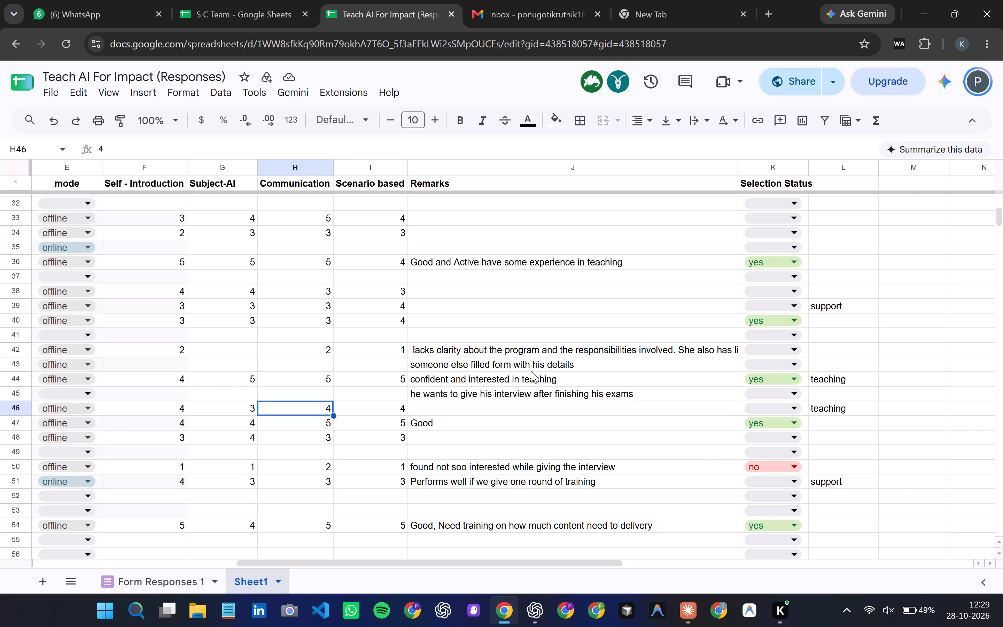
Compare the names and attendance of the students in rows 32 to 54 with their scores, remarks, Selection Status and column L notes.
{"action": "scroll", "coordinate": [531, 371], "scroll_direction": "right", "scroll_amount": 7}
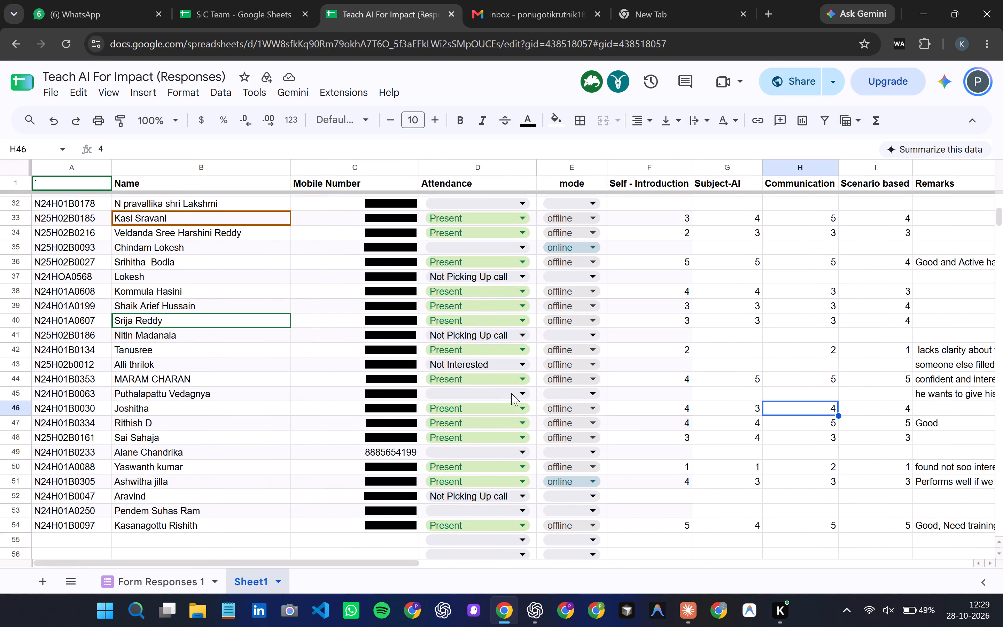
{"action": "scroll", "coordinate": [708, 330], "scroll_direction": "left", "scroll_amount": 3}
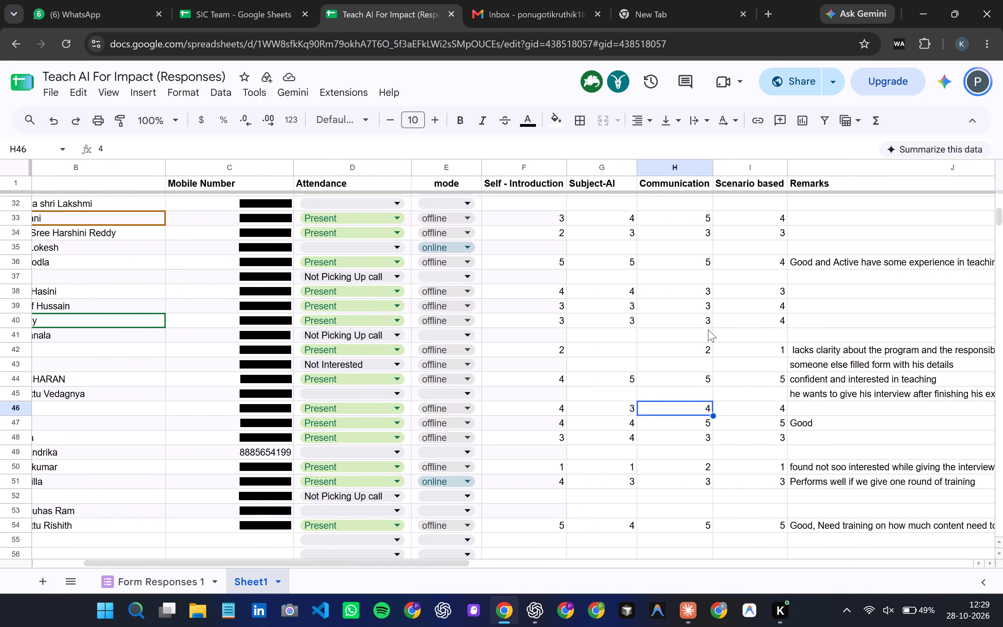
{"action": "scroll", "coordinate": [708, 330], "scroll_direction": "left", "scroll_amount": 3}
{"action": "scroll", "coordinate": [708, 330], "scroll_direction": "right", "scroll_amount": 1}
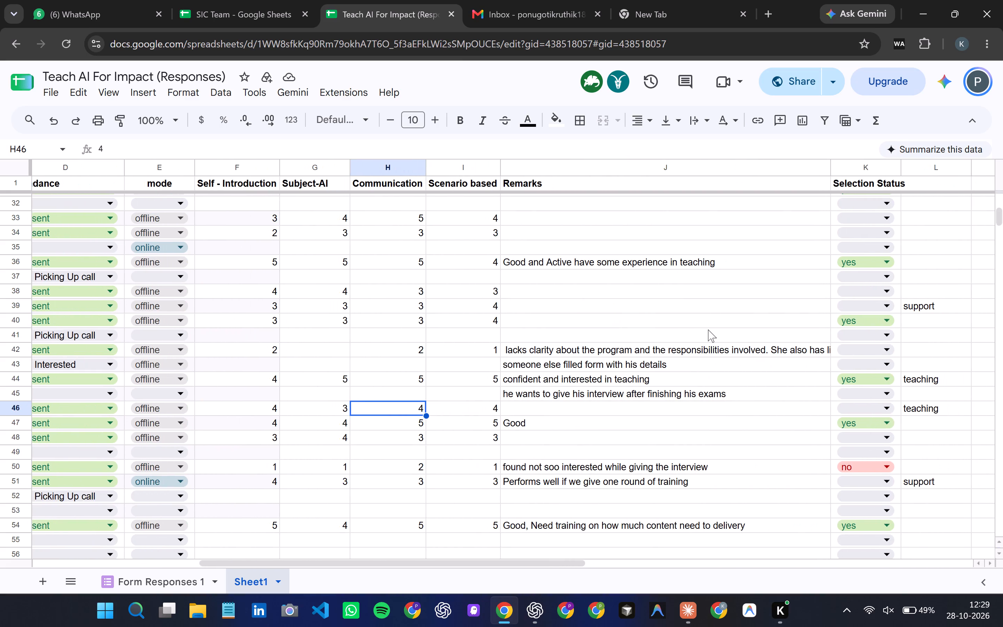
{"action": "scroll", "coordinate": [708, 330], "scroll_direction": "right", "scroll_amount": 4}
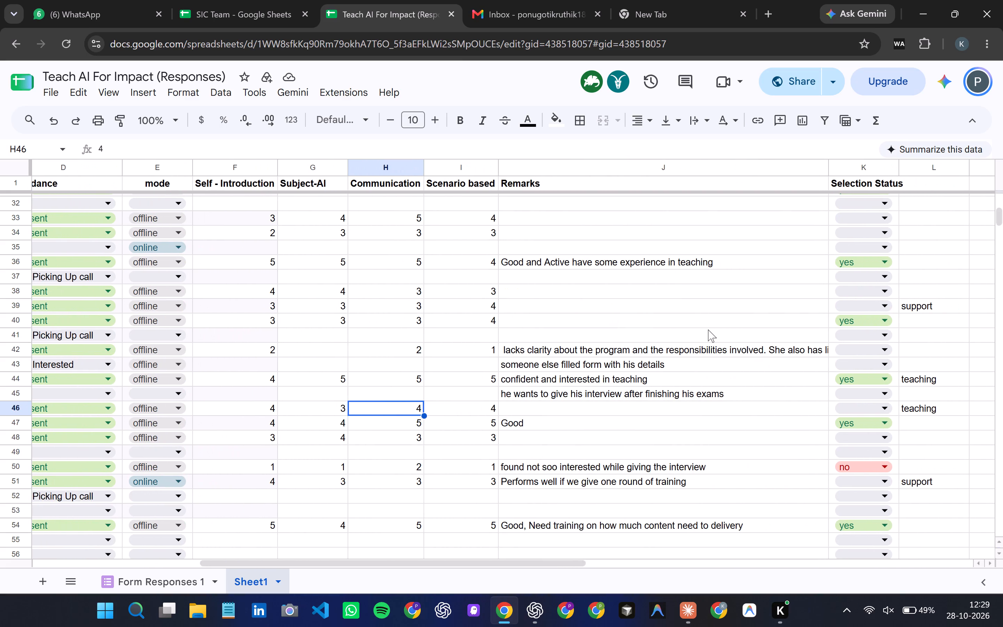
{"action": "scroll", "coordinate": [708, 330], "scroll_direction": "right", "scroll_amount": 2}
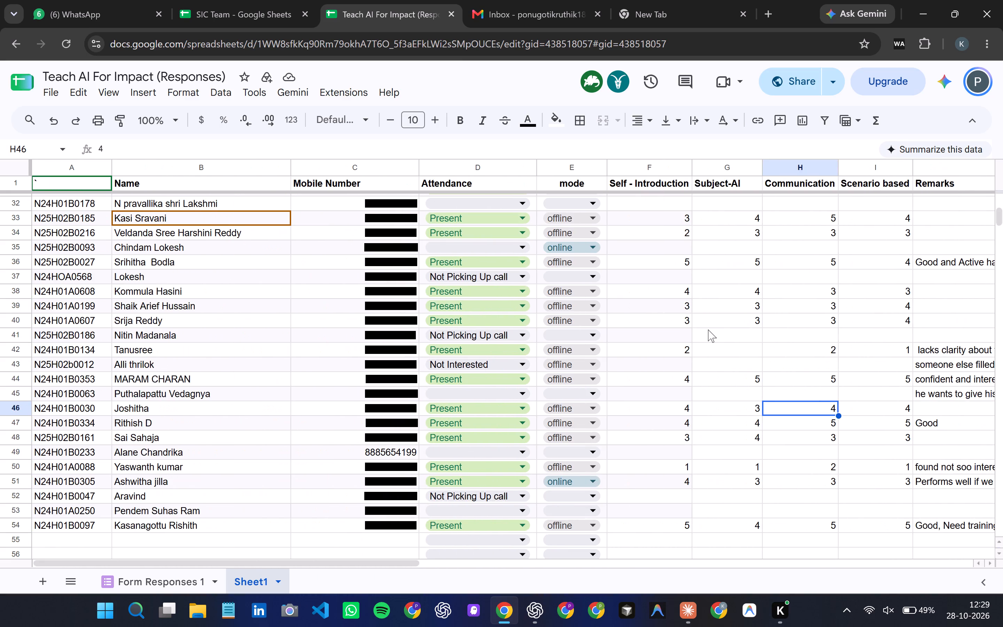
{"action": "scroll", "coordinate": [612, 322], "scroll_direction": "left", "scroll_amount": 4}
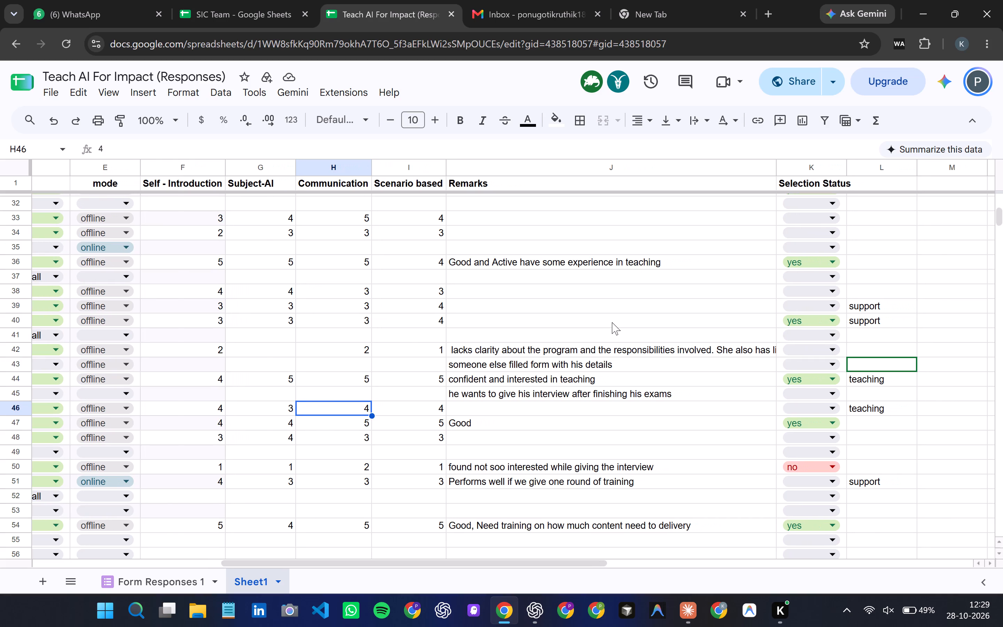
{"action": "scroll", "coordinate": [612, 322], "scroll_direction": "right", "scroll_amount": 4}
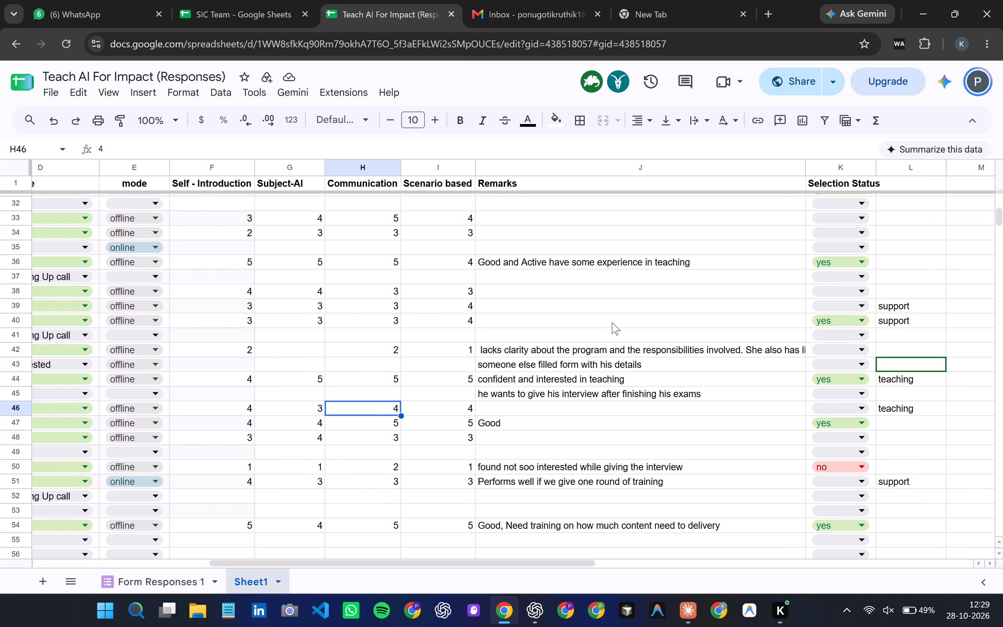
{"action": "scroll", "coordinate": [612, 322], "scroll_direction": "right", "scroll_amount": 1}
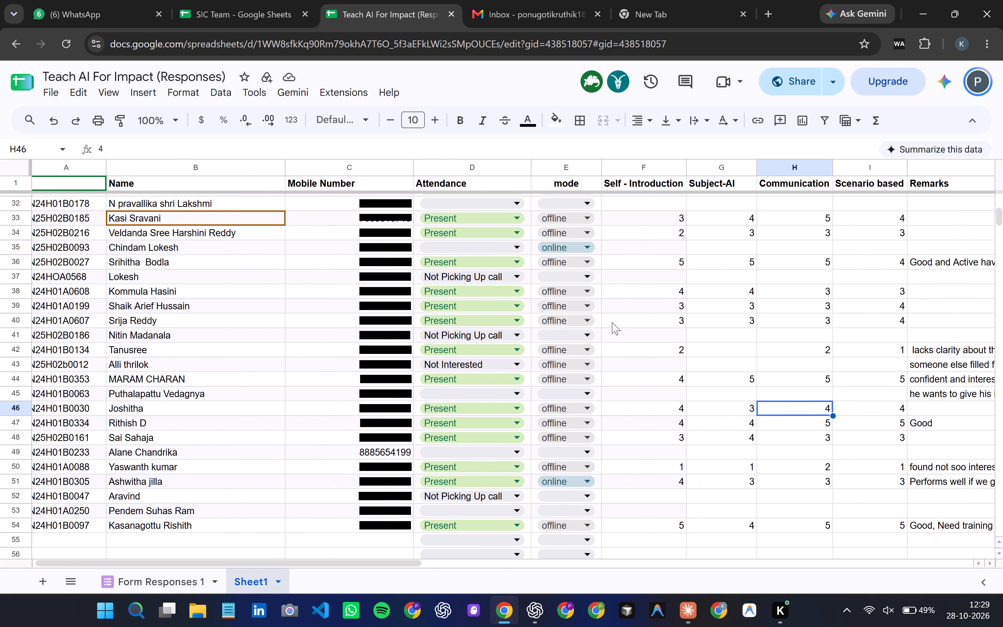
Examine the student list from row 24 to row 54, checking attendance, mode, scores, remarks, Selection Status and support or teaching notes.
{"action": "scroll", "coordinate": [228, 308], "scroll_direction": "up", "scroll_amount": 2}
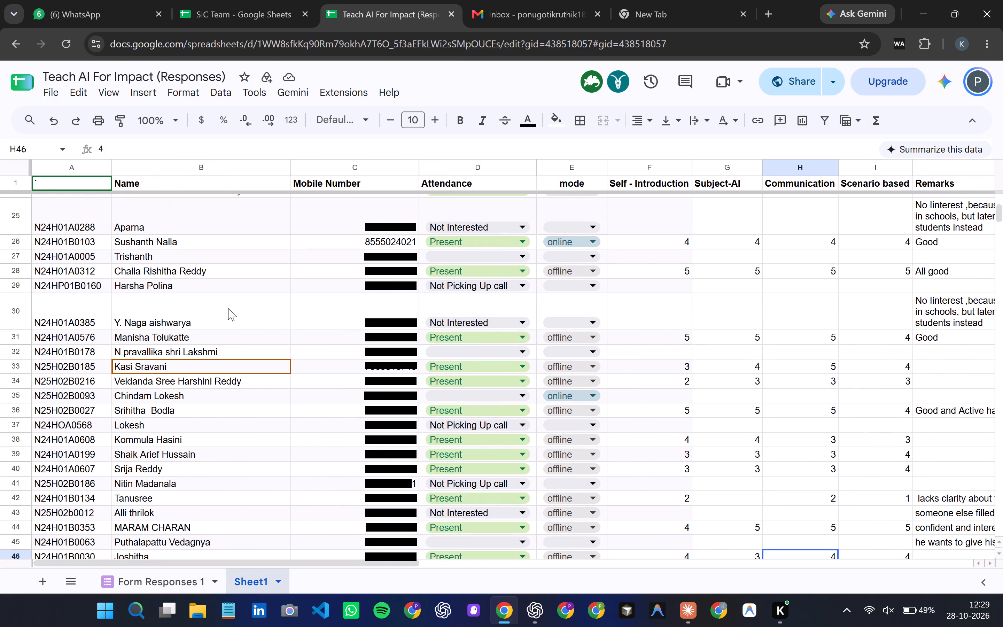
{"action": "scroll", "coordinate": [228, 308], "scroll_direction": "up", "scroll_amount": 1}
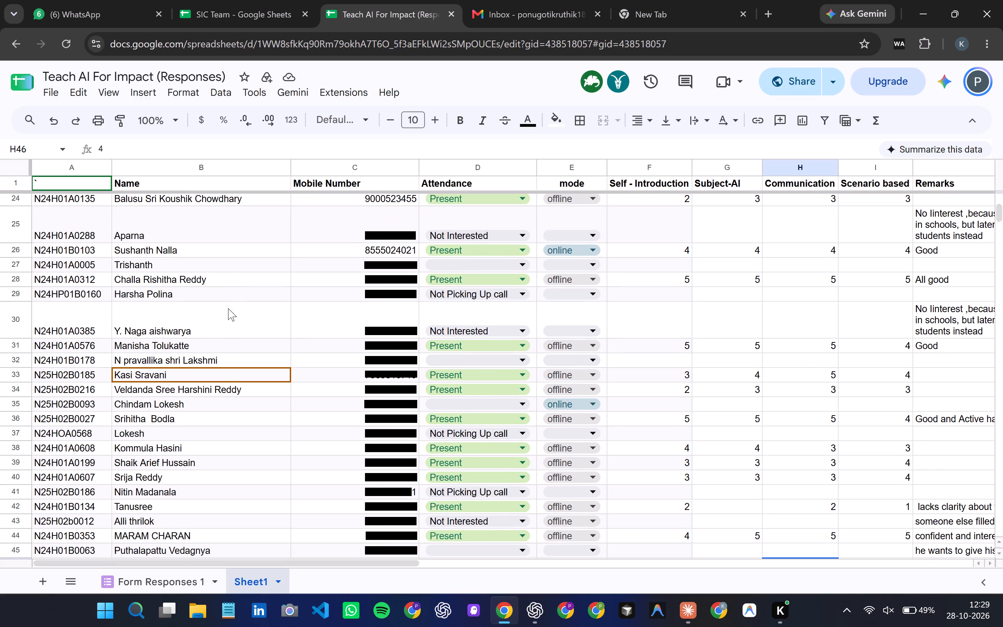
{"action": "scroll", "coordinate": [170, 370], "scroll_direction": "down", "scroll_amount": 1}
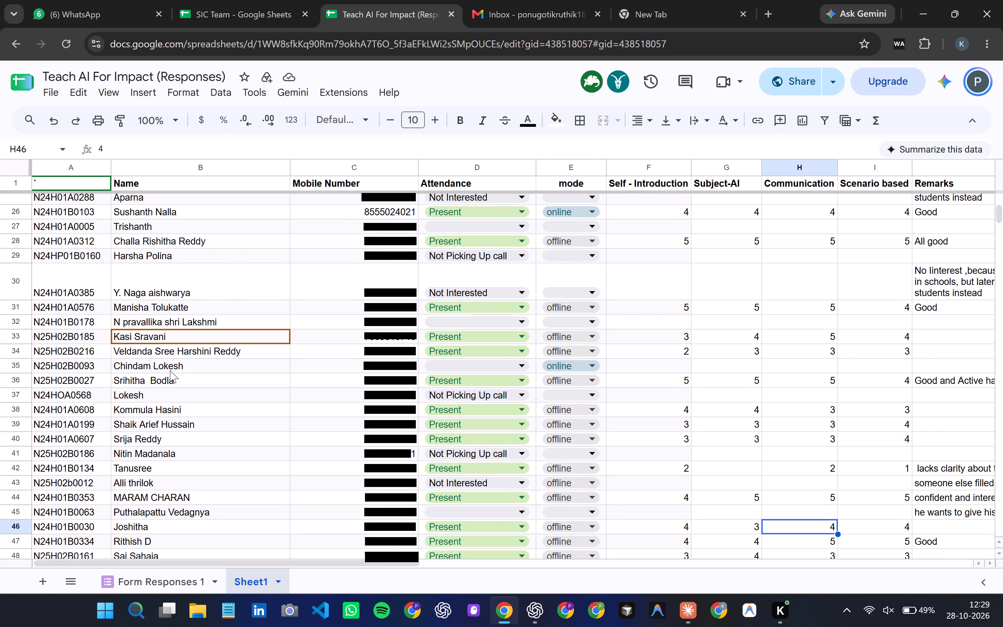
{"action": "scroll", "coordinate": [170, 370], "scroll_direction": "down", "scroll_amount": 1}
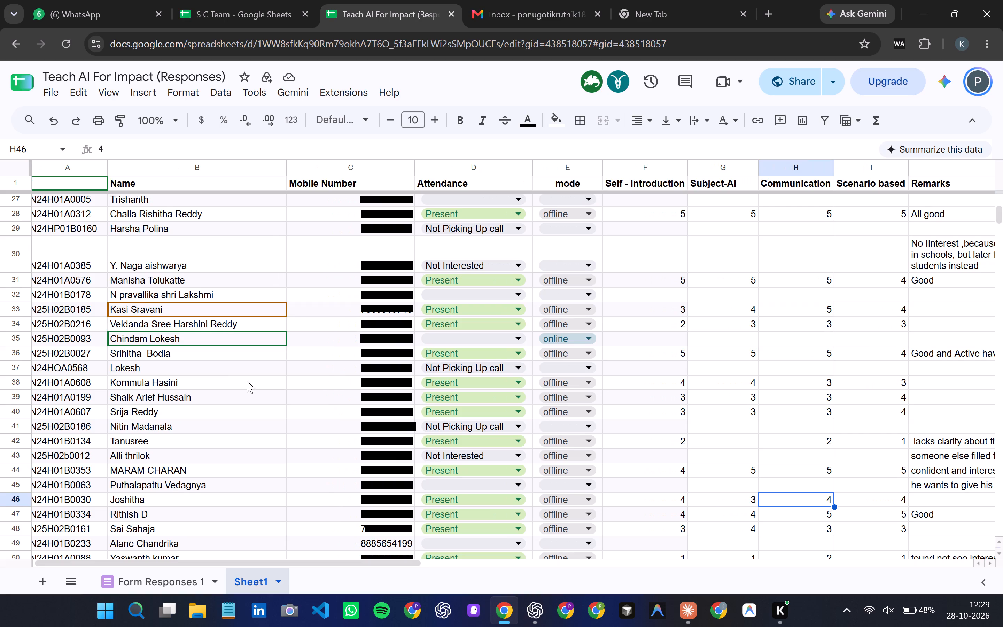
{"action": "scroll", "coordinate": [247, 381], "scroll_direction": "down", "scroll_amount": 1}
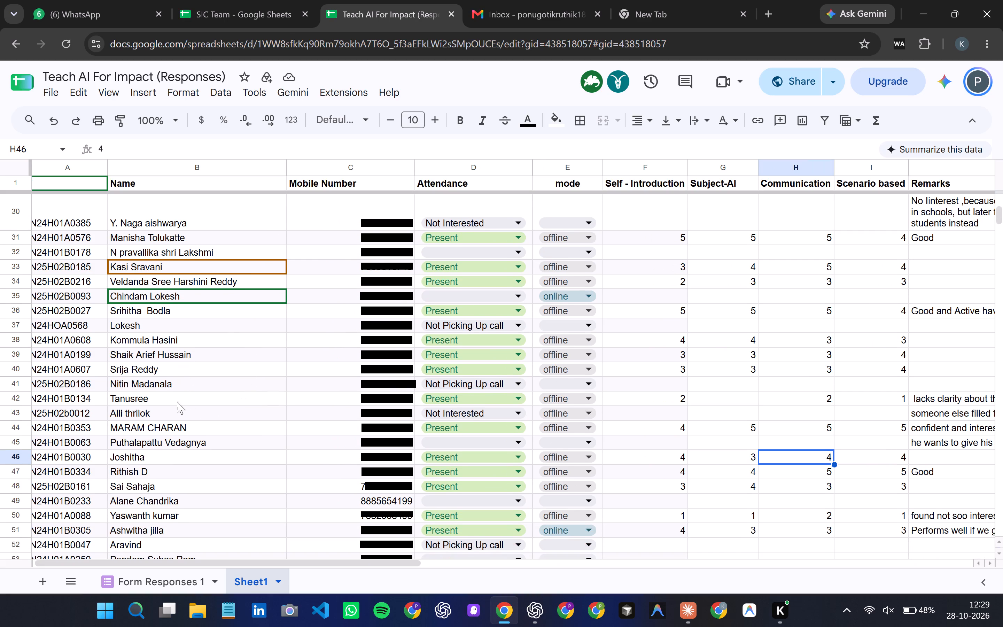
{"action": "scroll", "coordinate": [177, 403], "scroll_direction": "down", "scroll_amount": 1}
{"action": "scroll", "coordinate": [177, 403], "scroll_direction": "right", "scroll_amount": 1}
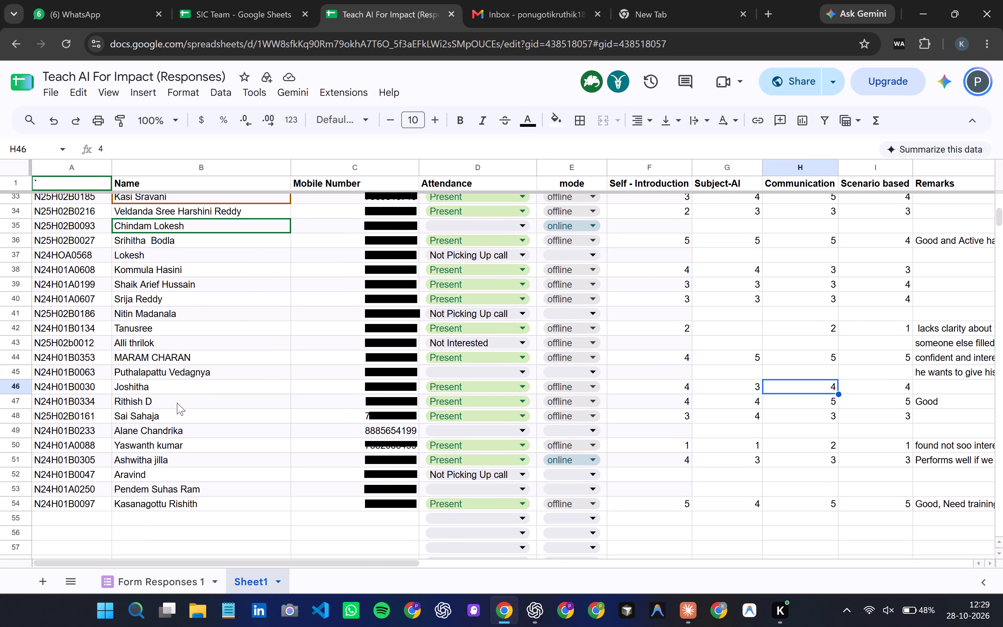
{"action": "scroll", "coordinate": [177, 403], "scroll_direction": "right", "scroll_amount": 2}
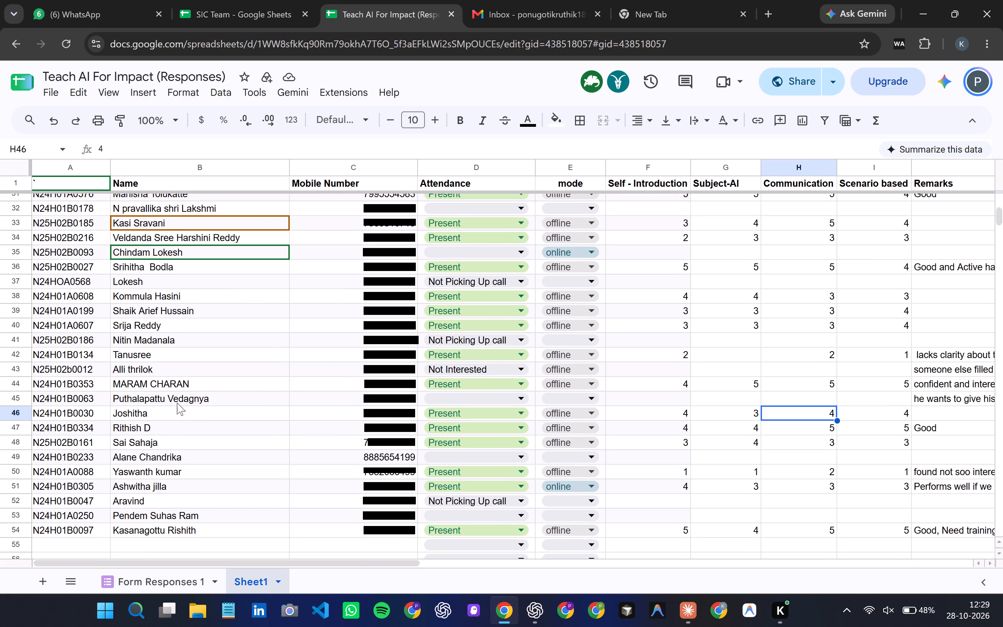
{"action": "scroll", "coordinate": [177, 403], "scroll_direction": "up", "scroll_amount": 1}
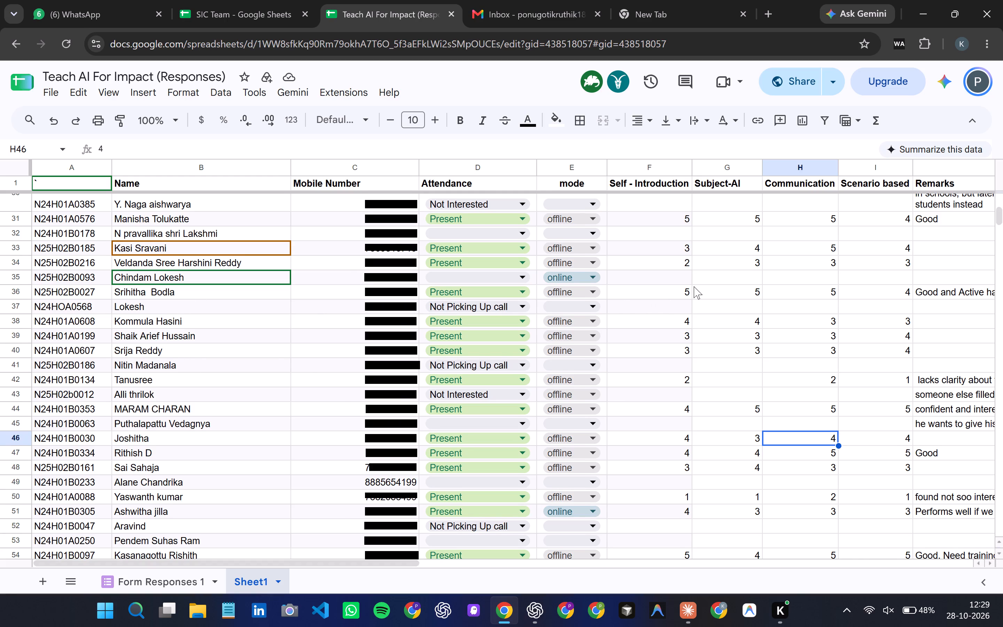
{"action": "scroll", "coordinate": [694, 286], "scroll_direction": "left", "scroll_amount": 7}
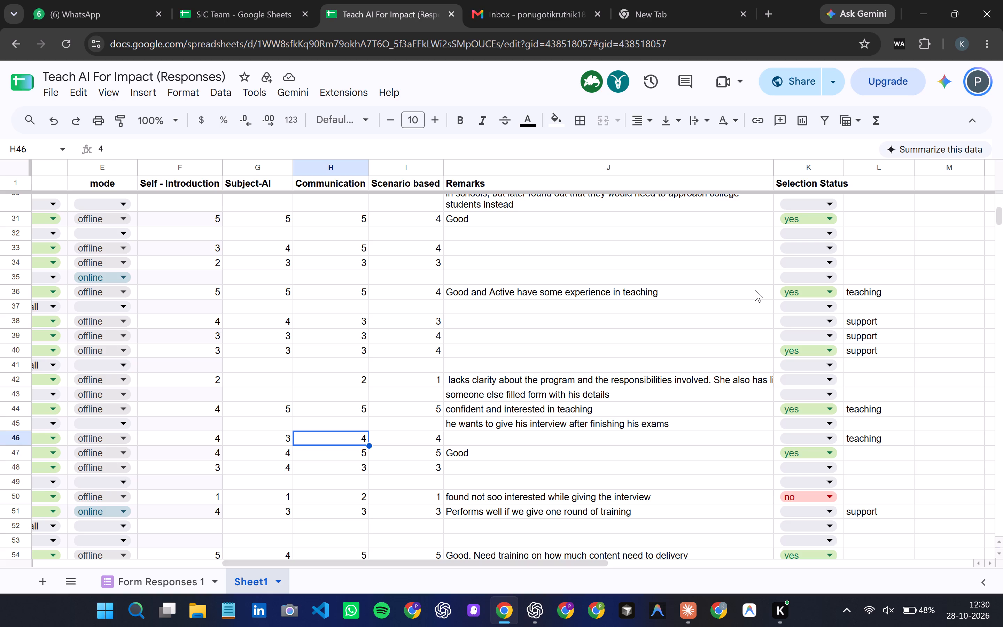
{"action": "scroll", "coordinate": [755, 289], "scroll_direction": "right", "scroll_amount": 4}
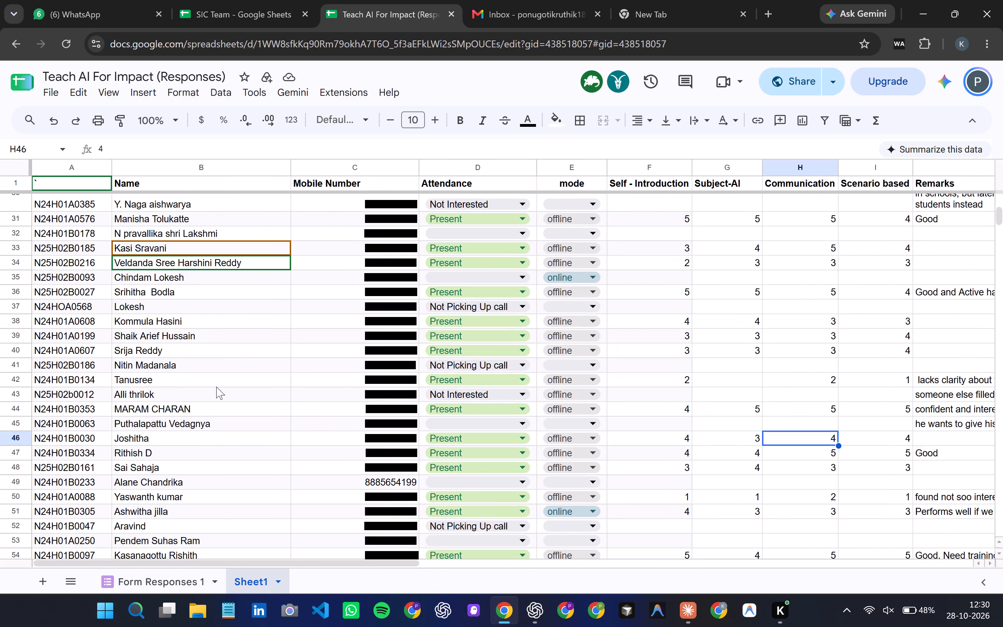
{"action": "scroll", "coordinate": [157, 406], "scroll_direction": "down", "scroll_amount": 1}
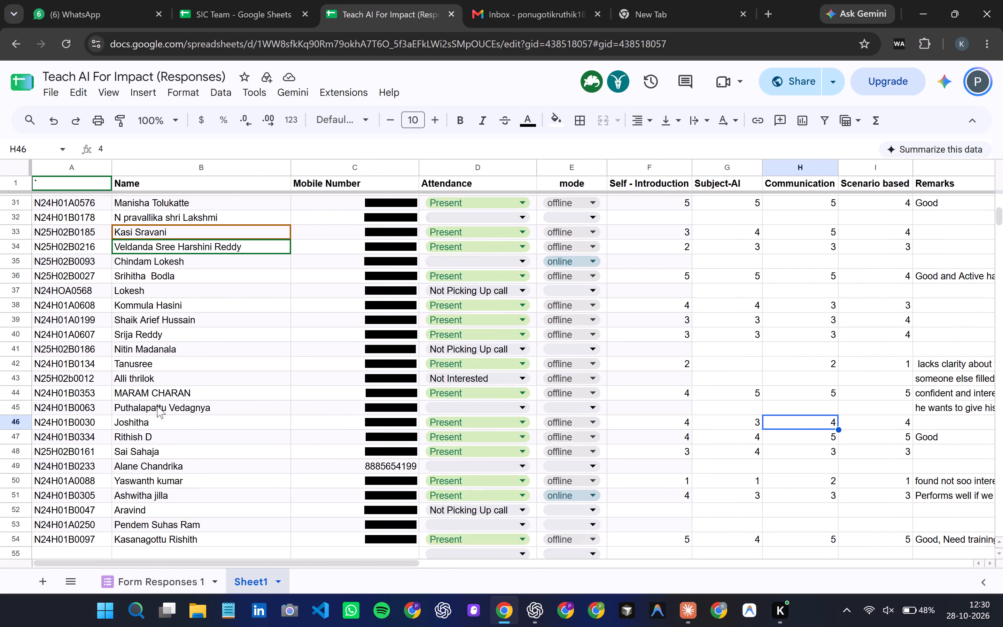
{"action": "scroll", "coordinate": [157, 406], "scroll_direction": "down", "scroll_amount": 1}
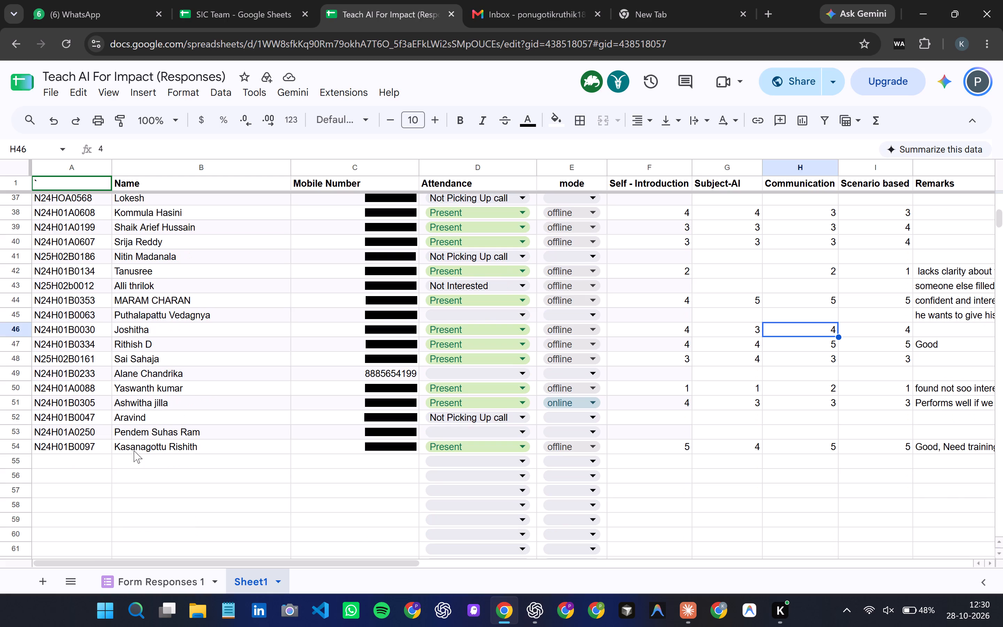
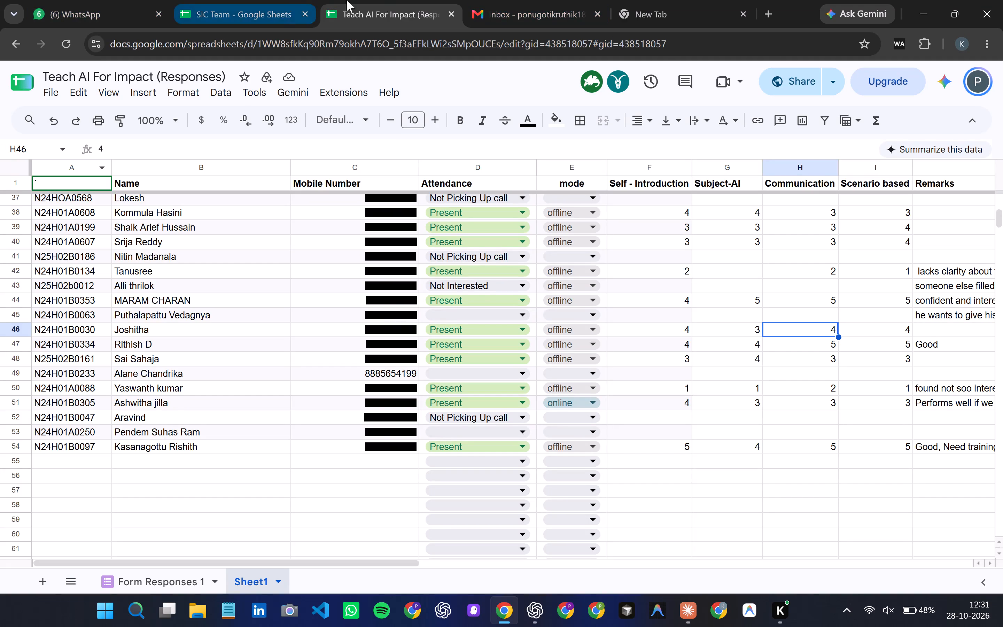
Reload the spreadsheet on the Form Responses 1 sheet and examine the submitted student responses from the first to the last entry.
{"action": "left_click", "coordinate": [155, 571]}
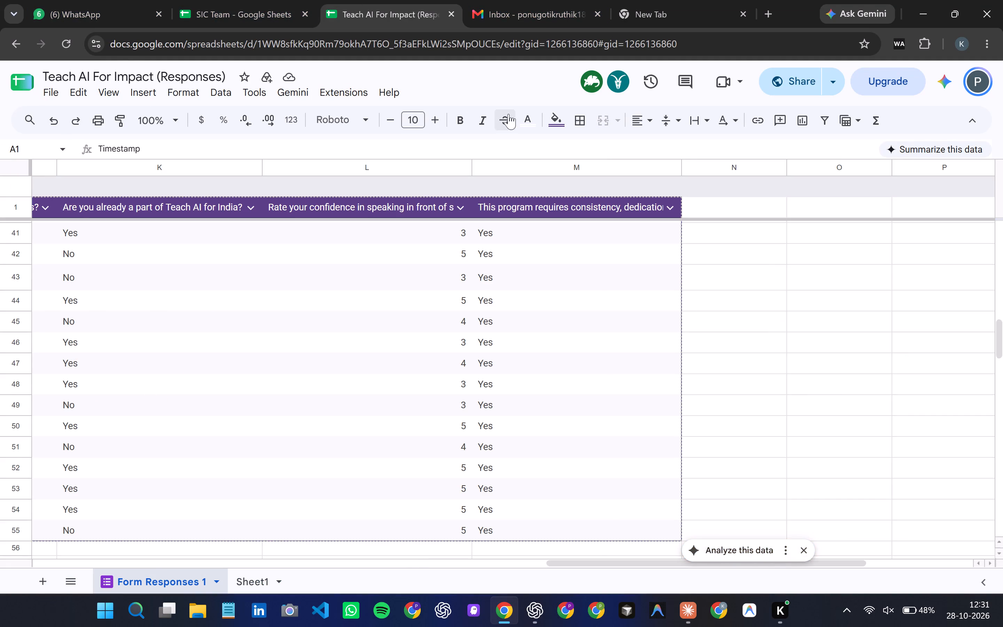
{"action": "left_click", "coordinate": [60, 47]}
{"action": "scroll", "coordinate": [342, 491], "scroll_direction": "right", "scroll_amount": 5}
{"action": "scroll", "coordinate": [381, 411], "scroll_direction": "down", "scroll_amount": 5}
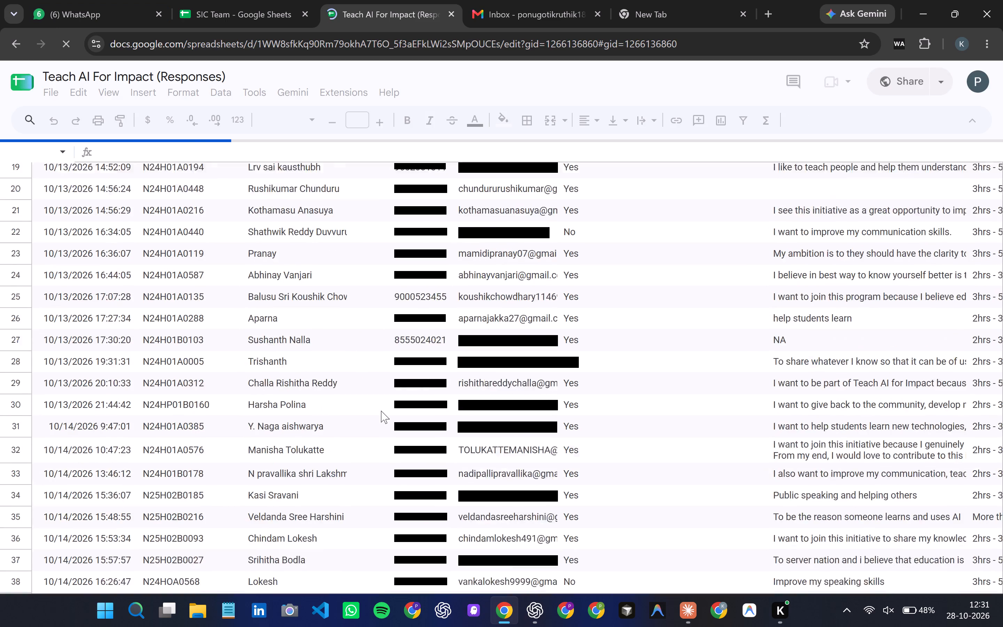
{"action": "scroll", "coordinate": [381, 411], "scroll_direction": "down", "scroll_amount": 6}
{"action": "scroll", "coordinate": [381, 411], "scroll_direction": "up", "scroll_amount": 1}
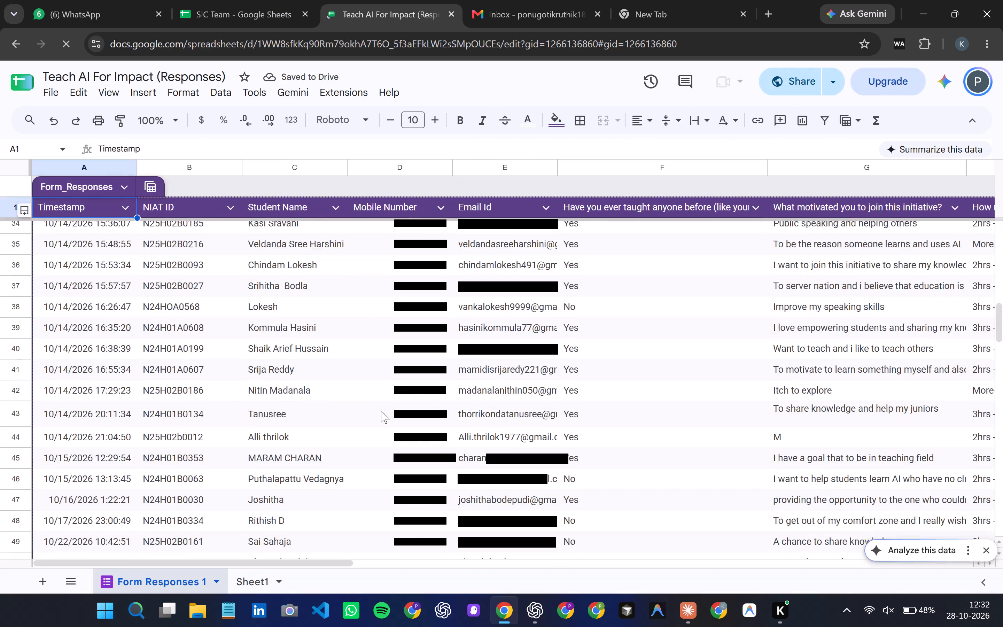
{"action": "scroll", "coordinate": [381, 411], "scroll_direction": "down", "scroll_amount": 1}
{"action": "scroll", "coordinate": [345, 427], "scroll_direction": "up", "scroll_amount": 3}
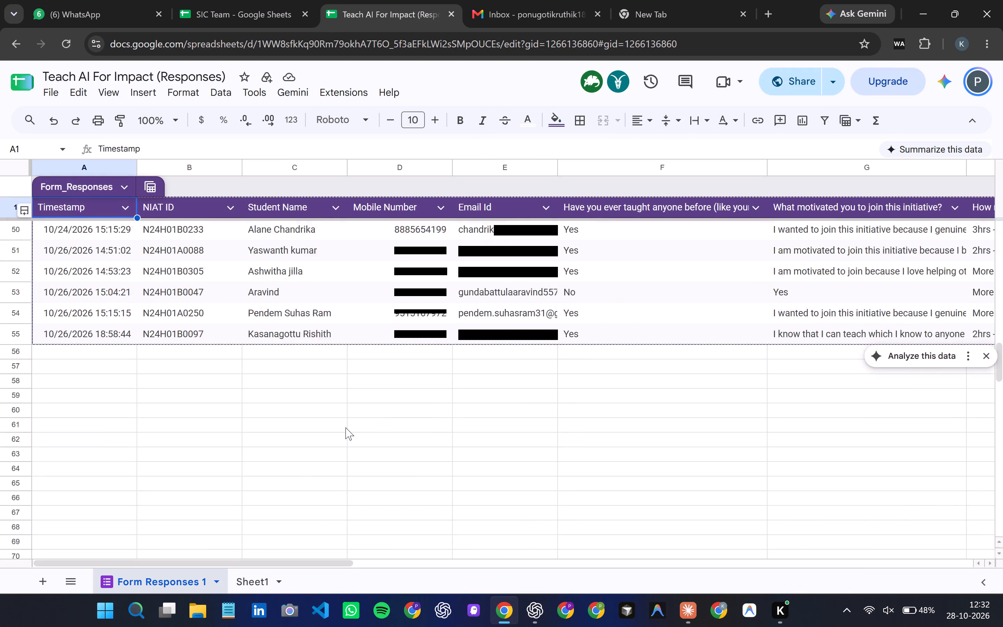
{"action": "scroll", "coordinate": [345, 427], "scroll_direction": "up", "scroll_amount": 5}
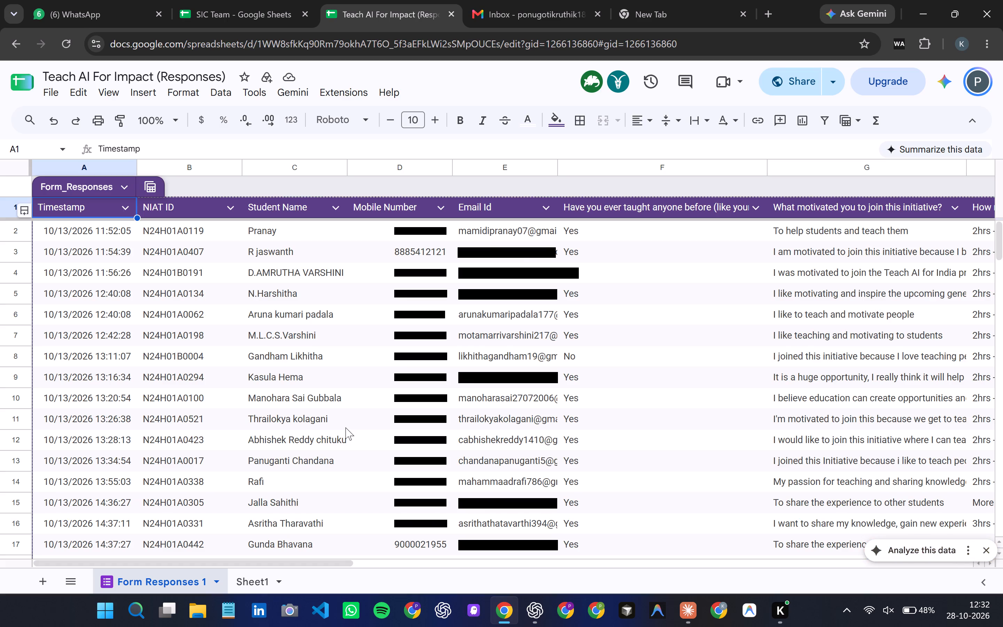
{"action": "scroll", "coordinate": [345, 427], "scroll_direction": "down", "scroll_amount": 5}
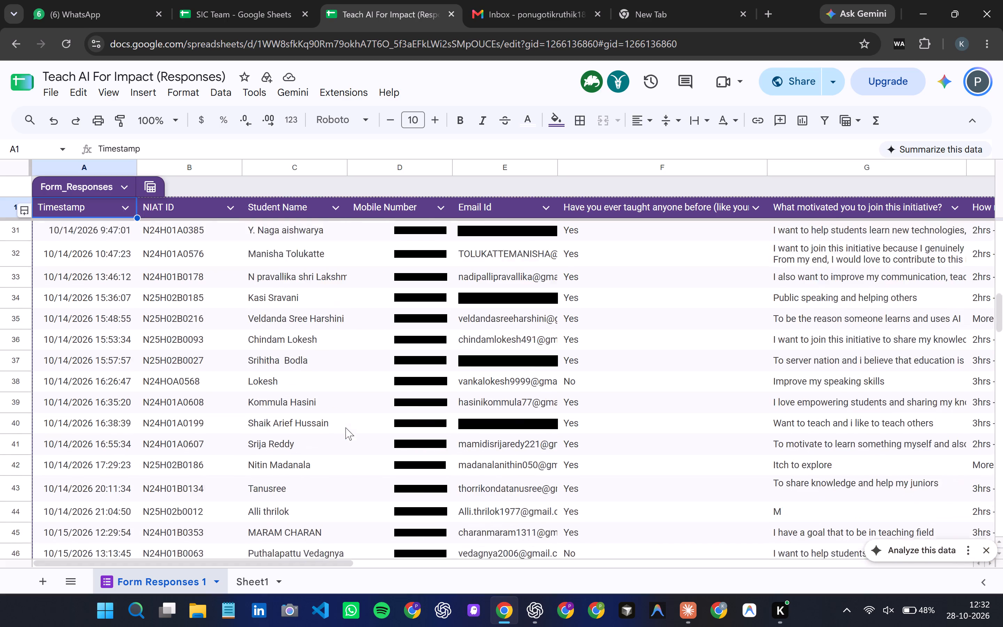
{"action": "scroll", "coordinate": [345, 427], "scroll_direction": "down", "scroll_amount": 1}
{"action": "scroll", "coordinate": [345, 427], "scroll_direction": "up", "scroll_amount": 8}
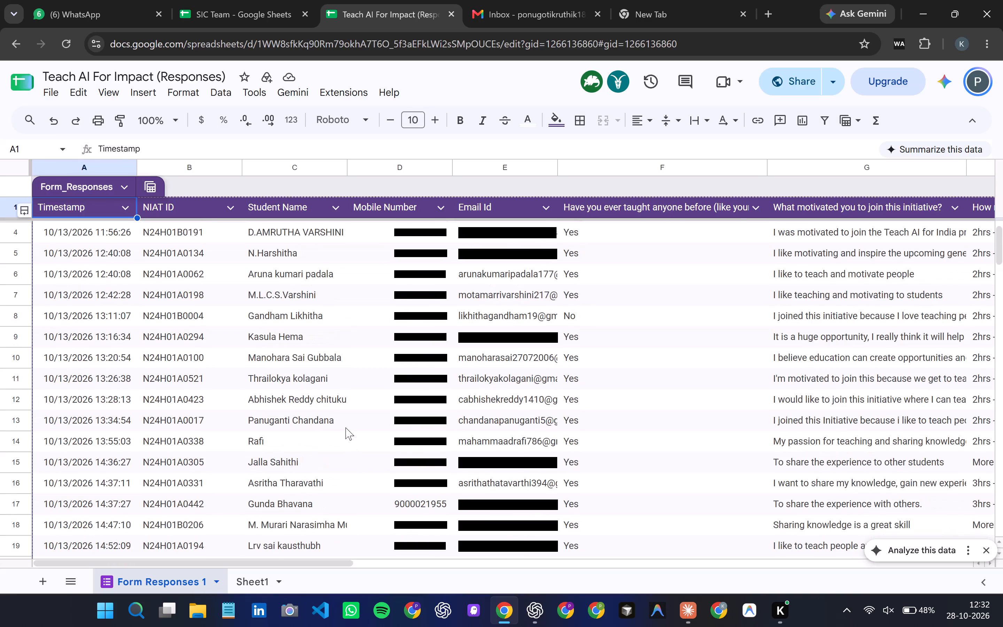
Sort Sheet1 from A to Z by the Attendance column.
{"action": "left_click", "coordinate": [243, 579]}
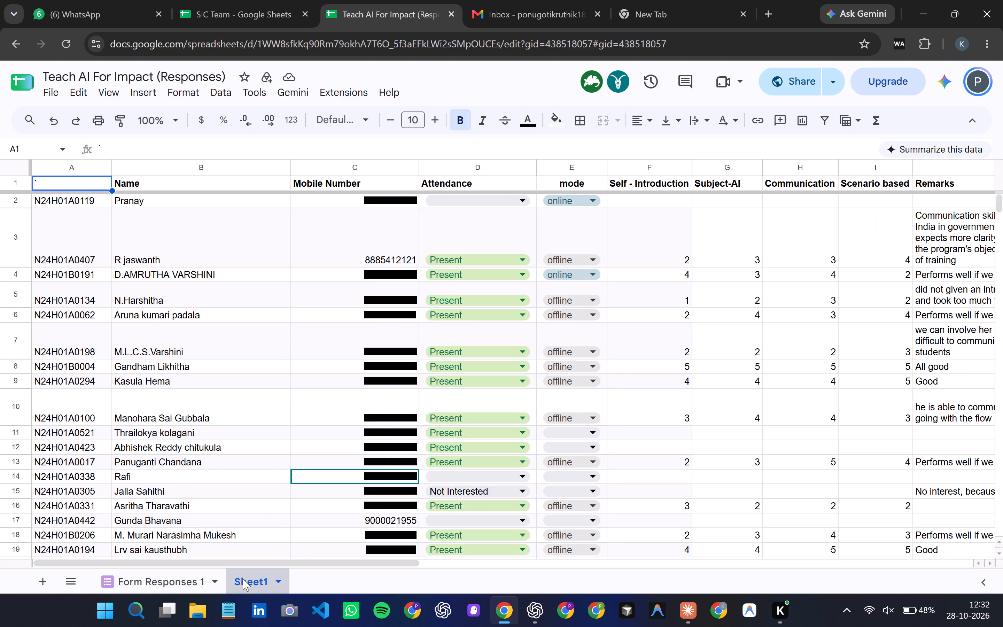
{"action": "scroll", "coordinate": [252, 354], "scroll_direction": "up", "scroll_amount": 3}
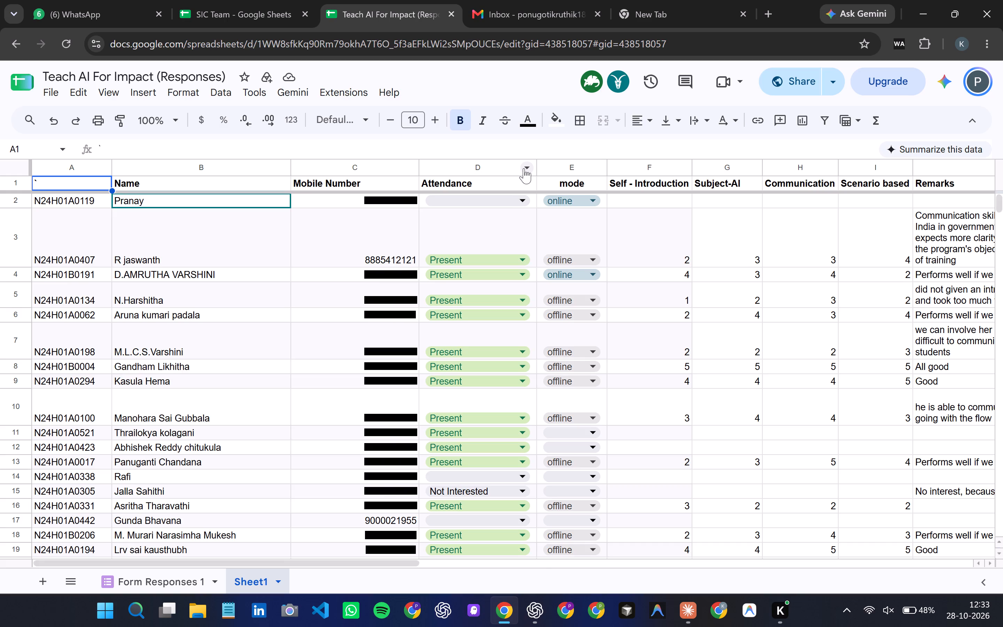
{"action": "left_click", "coordinate": [524, 168]}
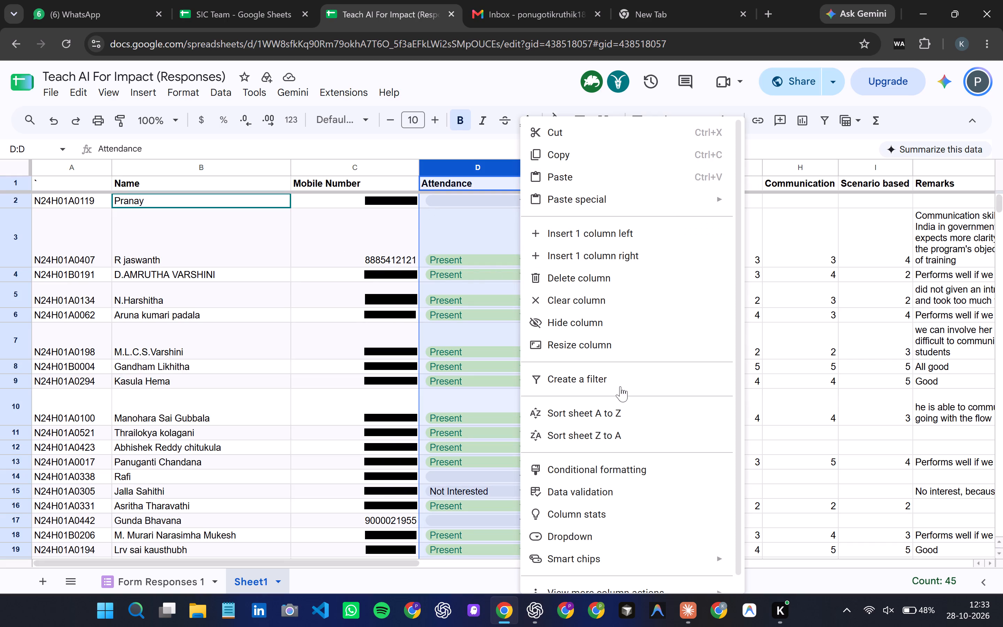
{"action": "scroll", "coordinate": [588, 469], "scroll_direction": "down", "scroll_amount": 1}
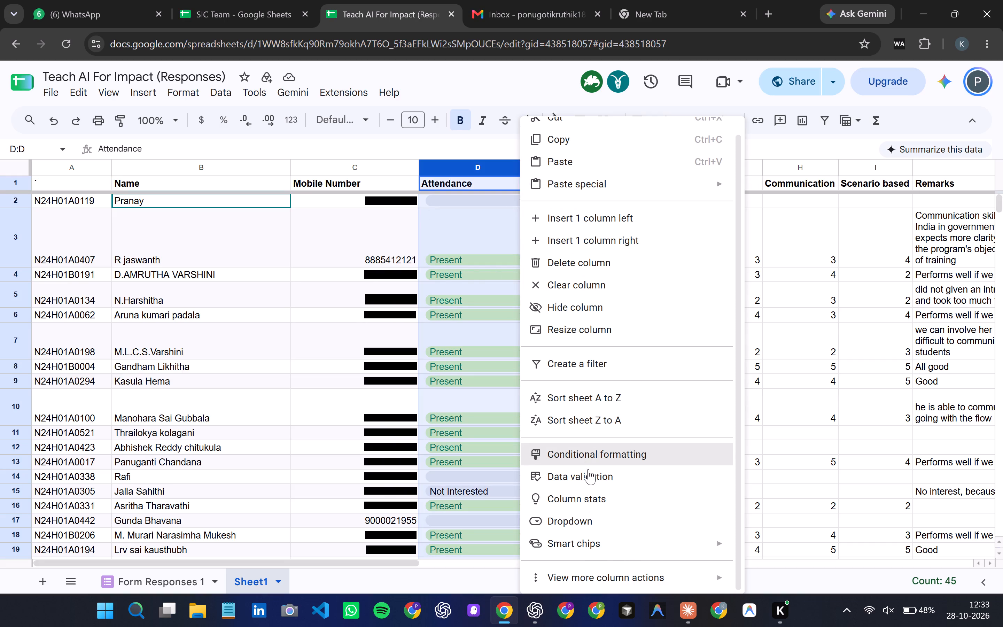
{"action": "scroll", "coordinate": [588, 469], "scroll_direction": "down", "scroll_amount": 1}
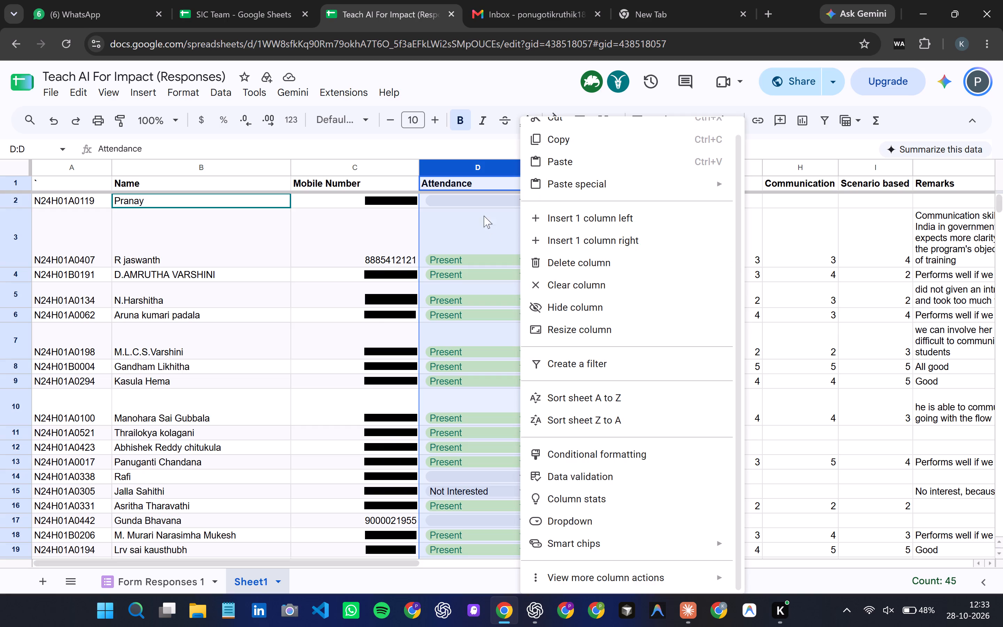
{"action": "left_click", "coordinate": [600, 402]}
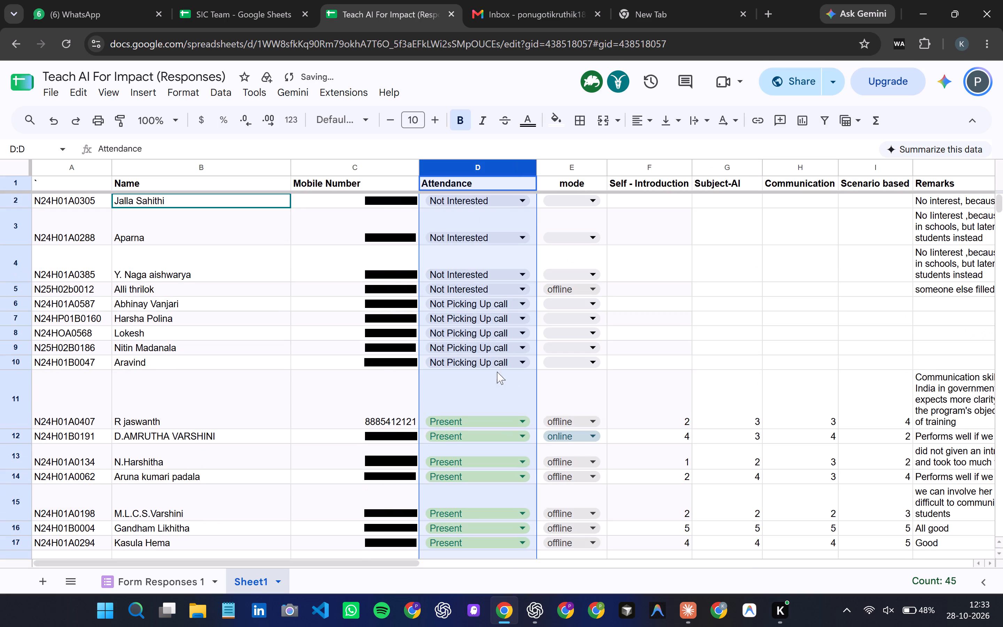
Examine the sorted student list in Sheet1, checking the Not Interested, Not Picking Up call, Present and blank attendance groups.
{"action": "scroll", "coordinate": [526, 295], "scroll_direction": "down", "scroll_amount": 4}
{"action": "scroll", "coordinate": [526, 295], "scroll_direction": "up", "scroll_amount": 1}
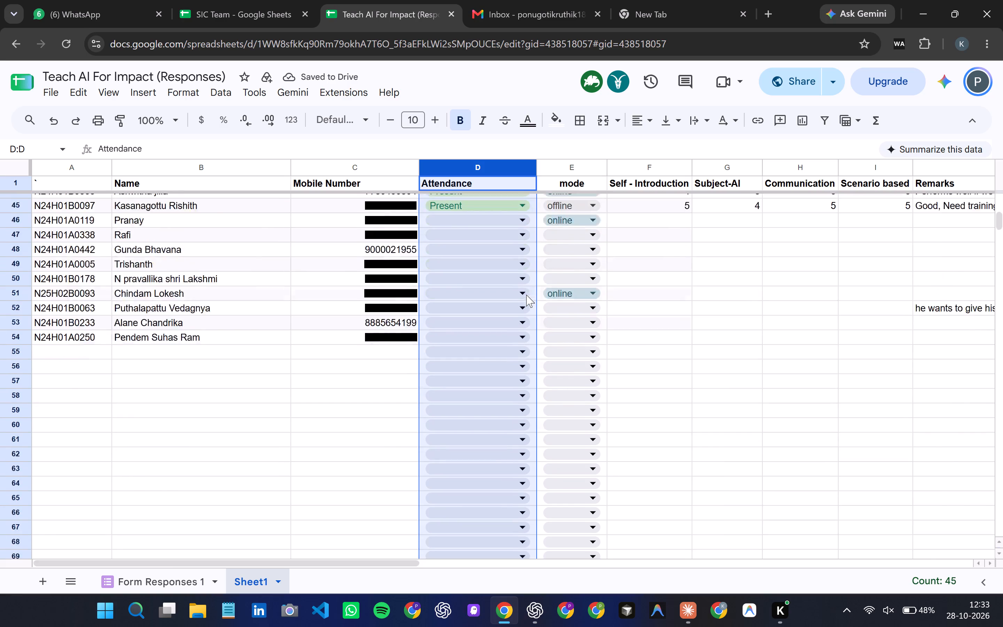
{"action": "scroll", "coordinate": [526, 295], "scroll_direction": "up", "scroll_amount": 1}
{"action": "scroll", "coordinate": [526, 295], "scroll_direction": "down", "scroll_amount": 3}
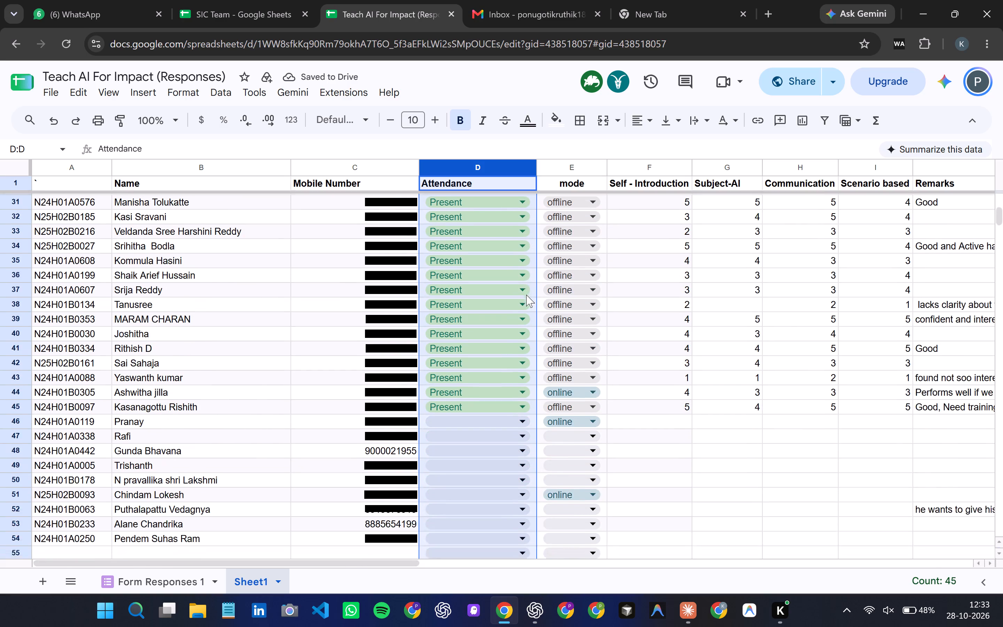
{"action": "scroll", "coordinate": [526, 295], "scroll_direction": "down", "scroll_amount": 1}
{"action": "scroll", "coordinate": [526, 295], "scroll_direction": "up", "scroll_amount": 7}
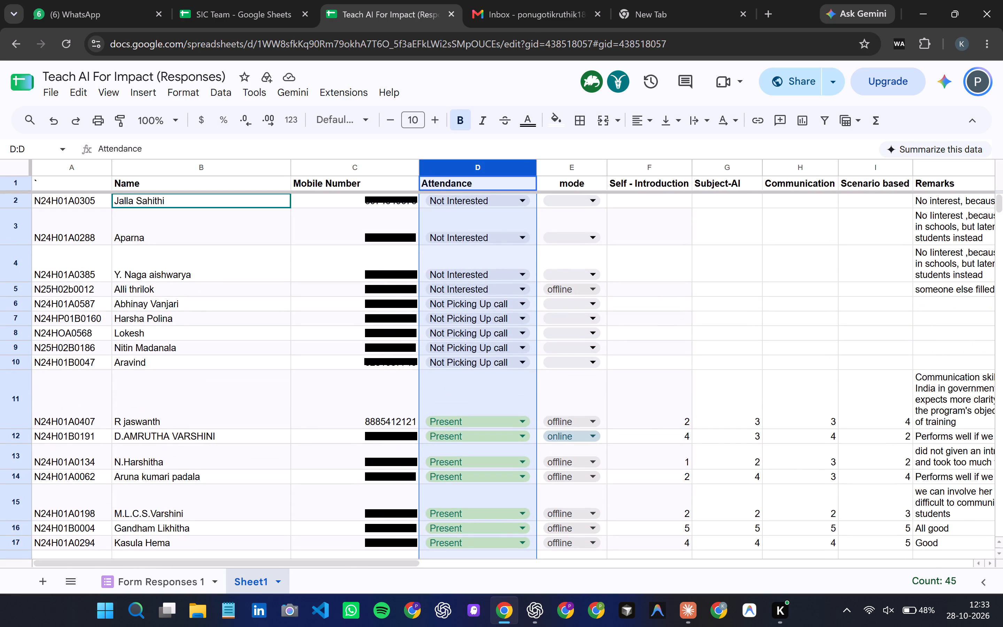
{"action": "left_click", "coordinate": [383, 147]}
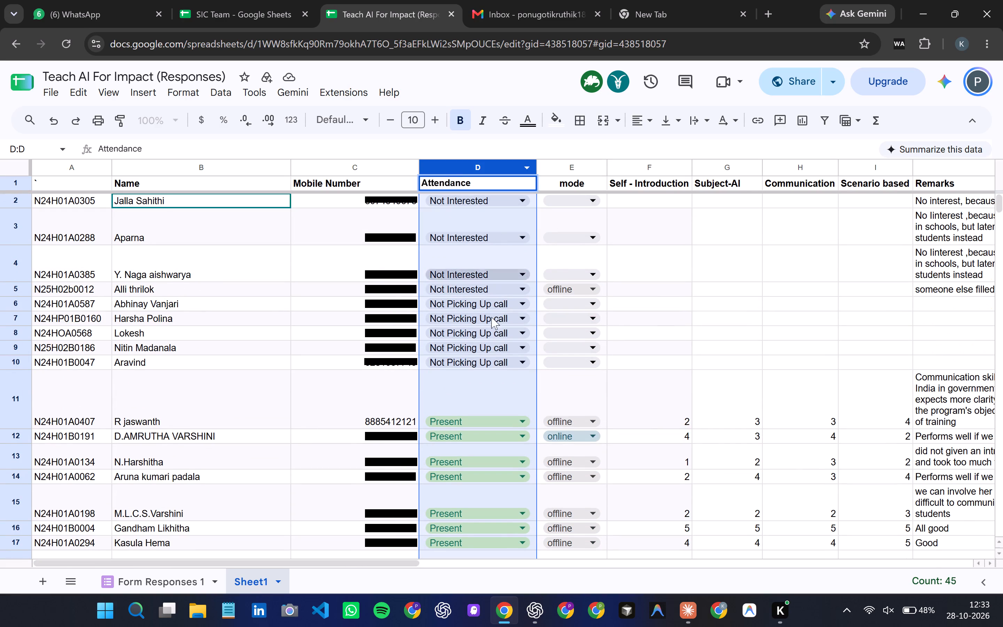
{"action": "left_click", "coordinate": [322, 319]}
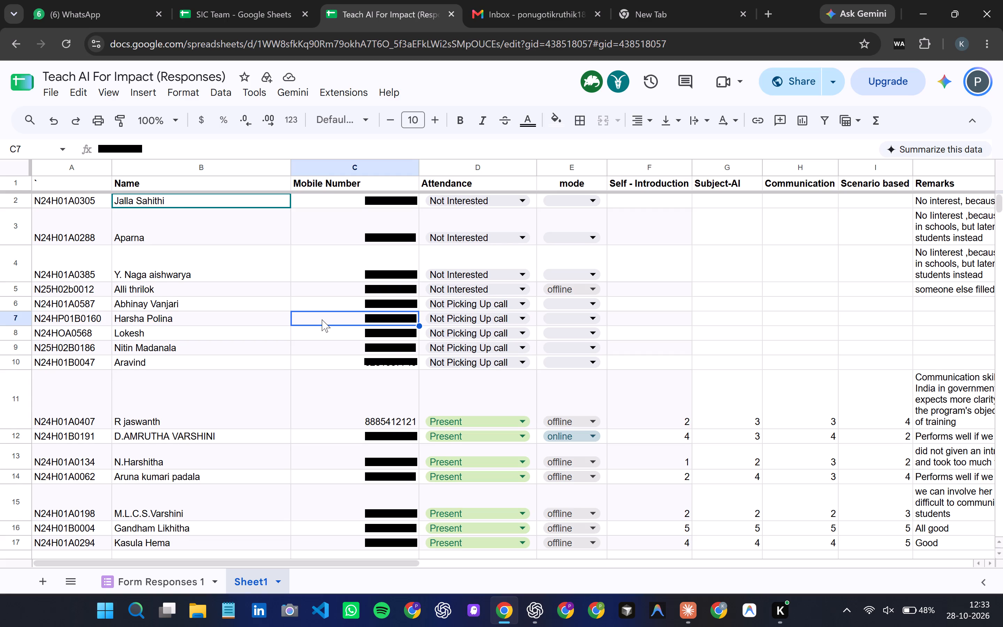
{"action": "scroll", "coordinate": [322, 319], "scroll_direction": "down", "scroll_amount": 2}
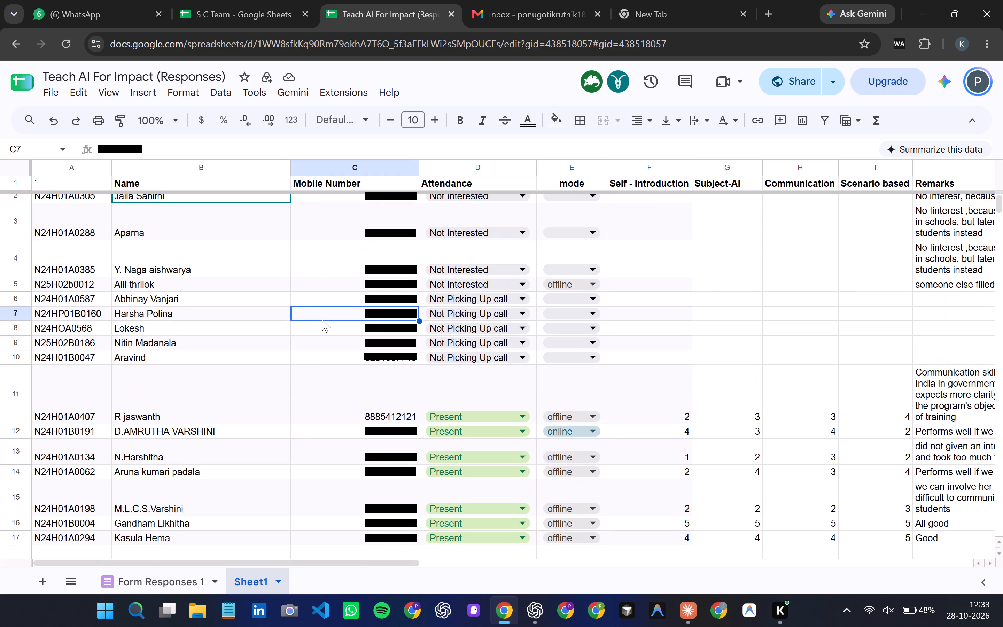
{"action": "scroll", "coordinate": [322, 319], "scroll_direction": "up", "scroll_amount": 2}
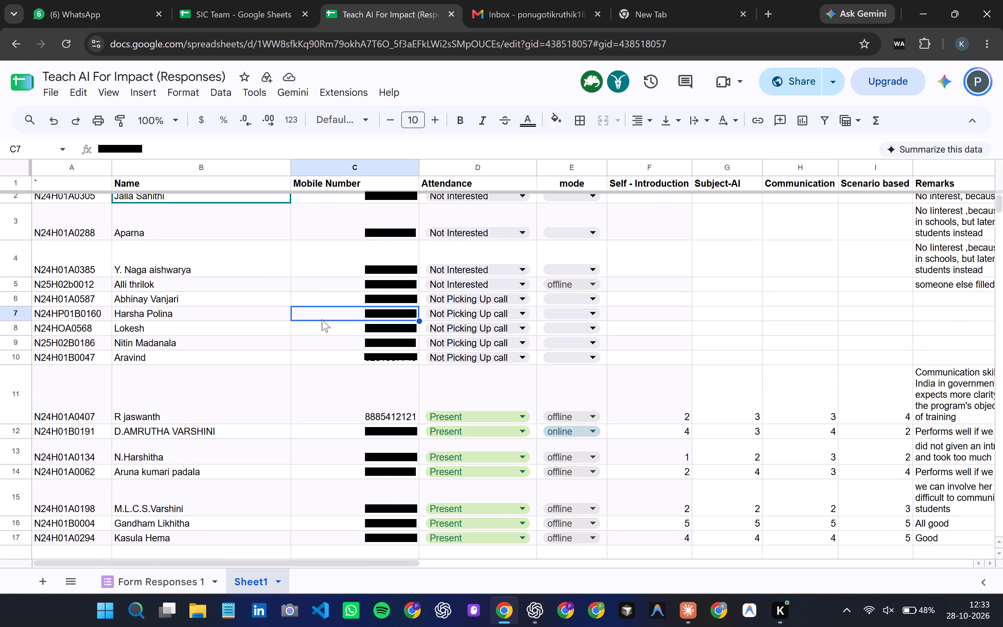
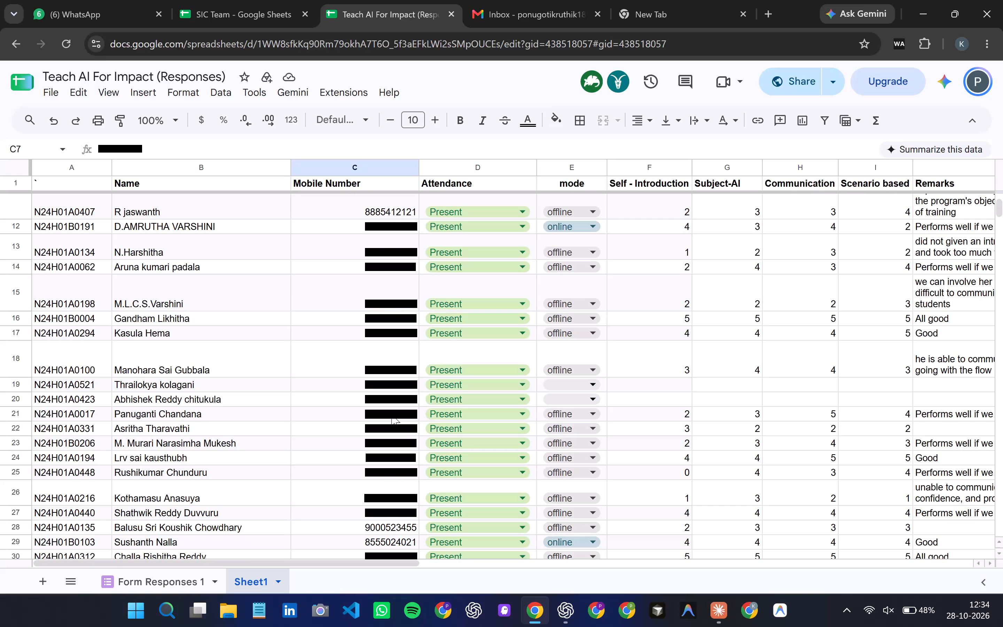
Examine the interview scores, remarks, selection status and teaching or support notes of the students marked Present in Sheet1.
{"action": "scroll", "coordinate": [670, 442], "scroll_direction": "left", "scroll_amount": 2}
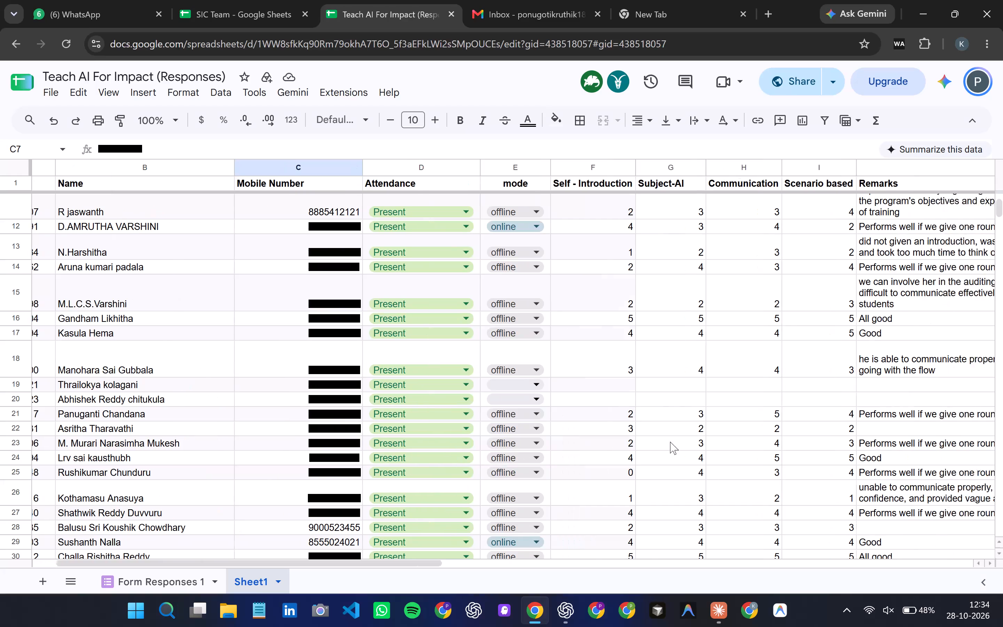
{"action": "scroll", "coordinate": [670, 442], "scroll_direction": "left", "scroll_amount": 5}
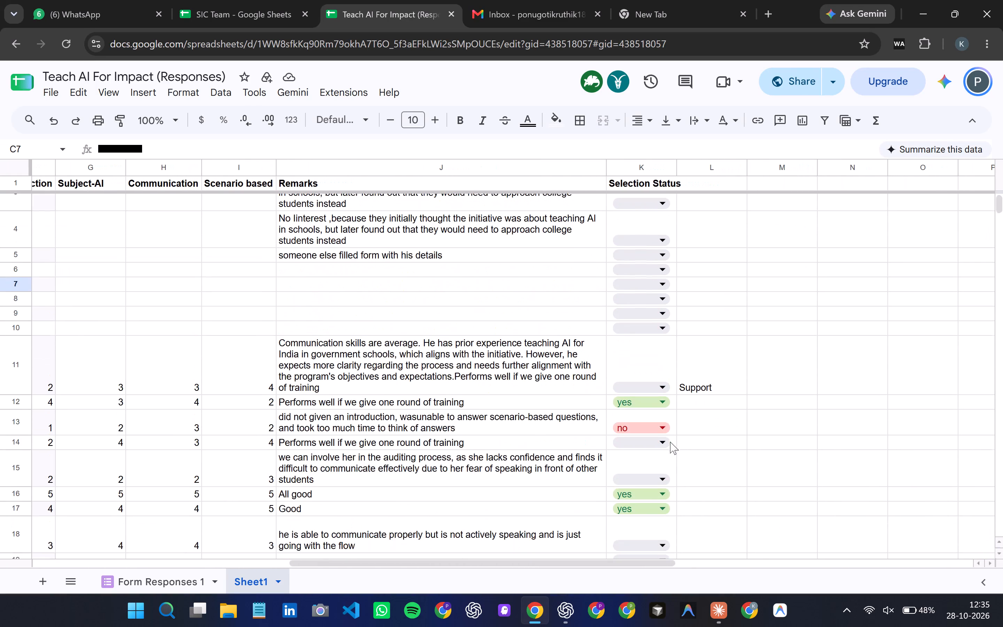
{"action": "scroll", "coordinate": [670, 442], "scroll_direction": "left", "scroll_amount": 1}
{"action": "scroll", "coordinate": [670, 442], "scroll_direction": "down", "scroll_amount": 3}
{"action": "scroll", "coordinate": [670, 442], "scroll_direction": "right", "scroll_amount": 1}
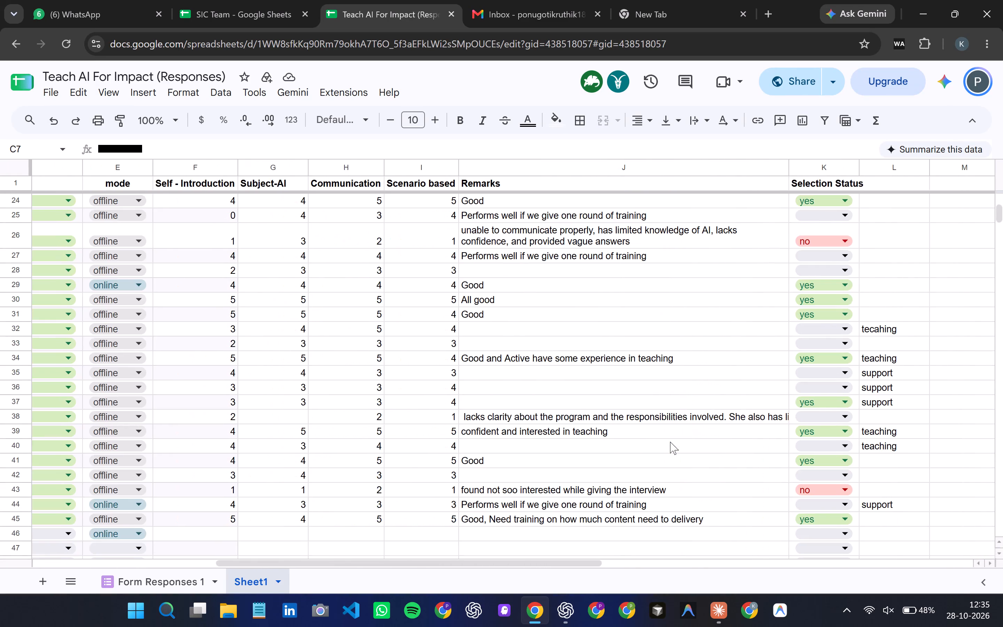
{"action": "scroll", "coordinate": [670, 442], "scroll_direction": "right", "scroll_amount": 1}
{"action": "scroll", "coordinate": [670, 442], "scroll_direction": "left", "scroll_amount": 2}
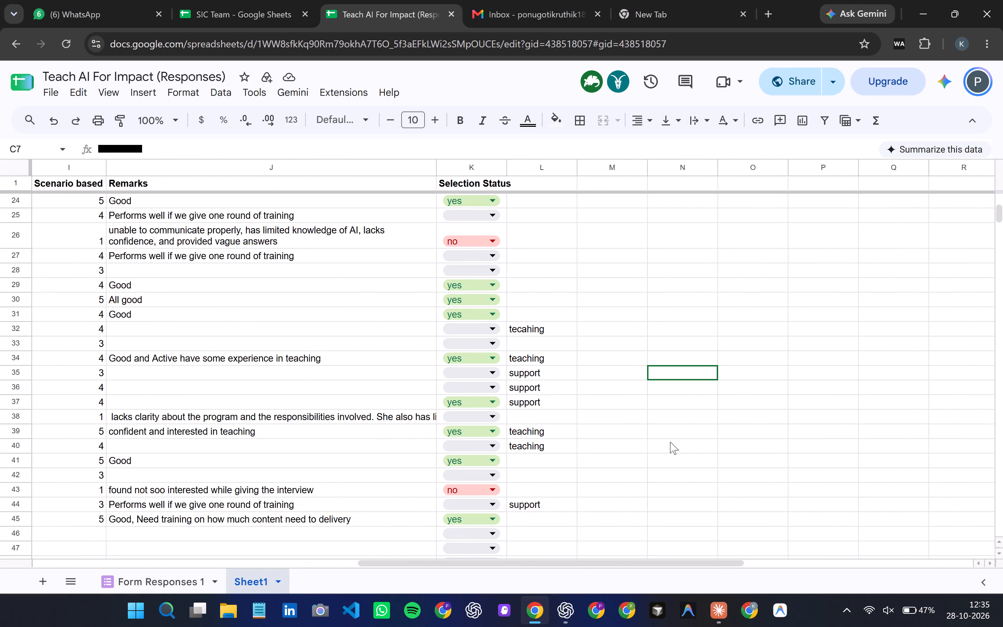
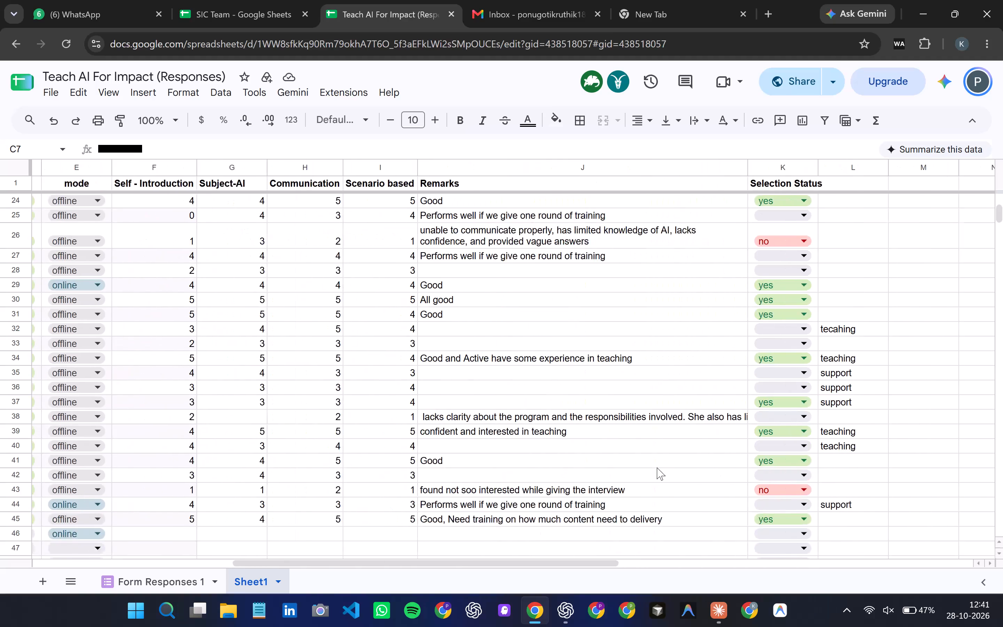
Examine the names, attendance, interview scores, remarks and selection status of the students in rows 23 to 49 of Sheet1.
{"action": "scroll", "coordinate": [657, 467], "scroll_direction": "right", "scroll_amount": 3}
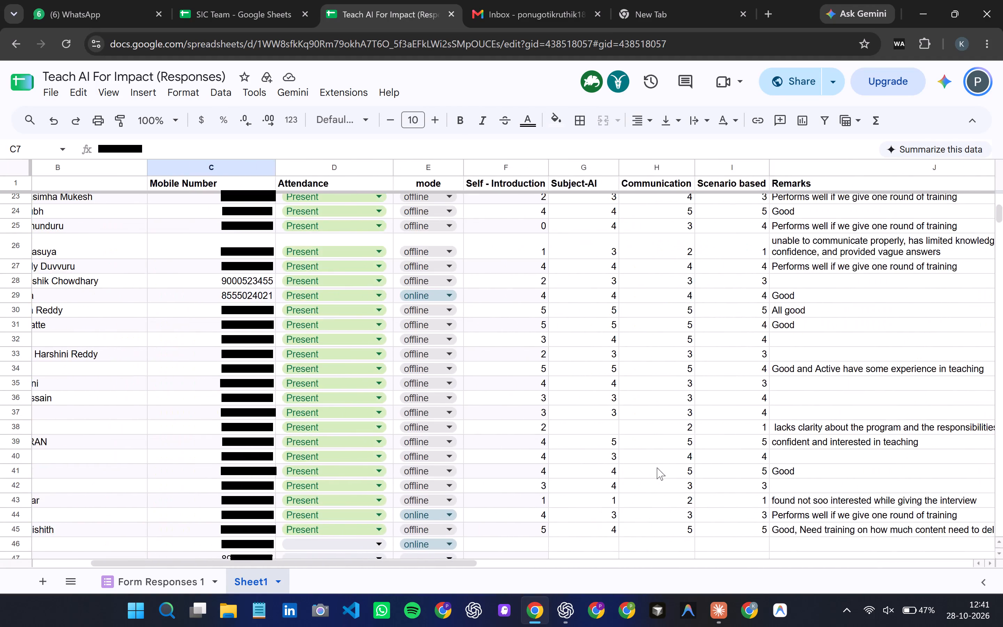
{"action": "scroll", "coordinate": [657, 467], "scroll_direction": "right", "scroll_amount": 2}
{"action": "scroll", "coordinate": [486, 420], "scroll_direction": "down", "scroll_amount": 1}
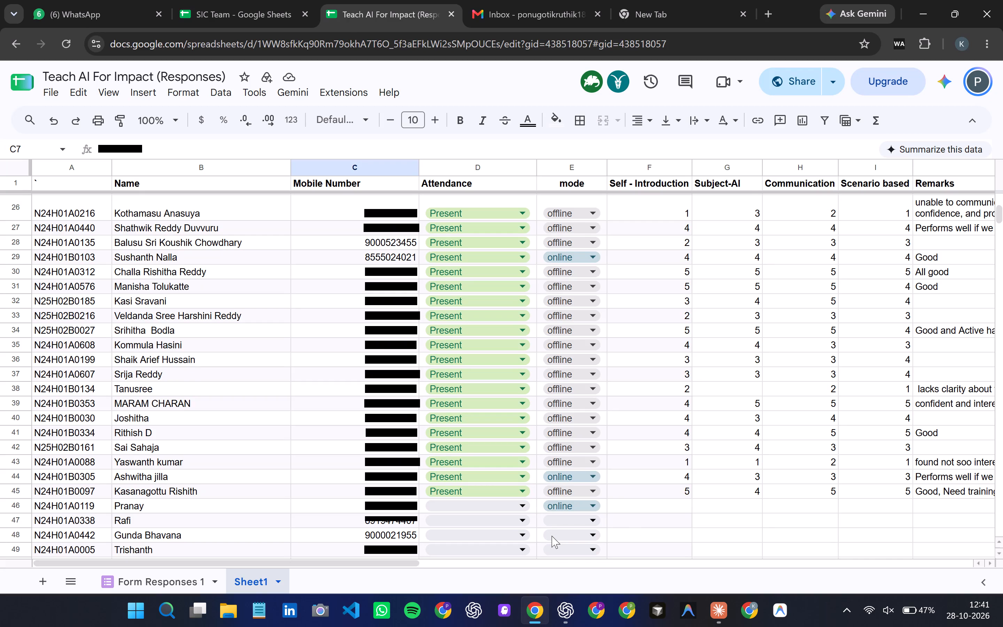
{"action": "scroll", "coordinate": [524, 424], "scroll_direction": "up", "scroll_amount": 1}
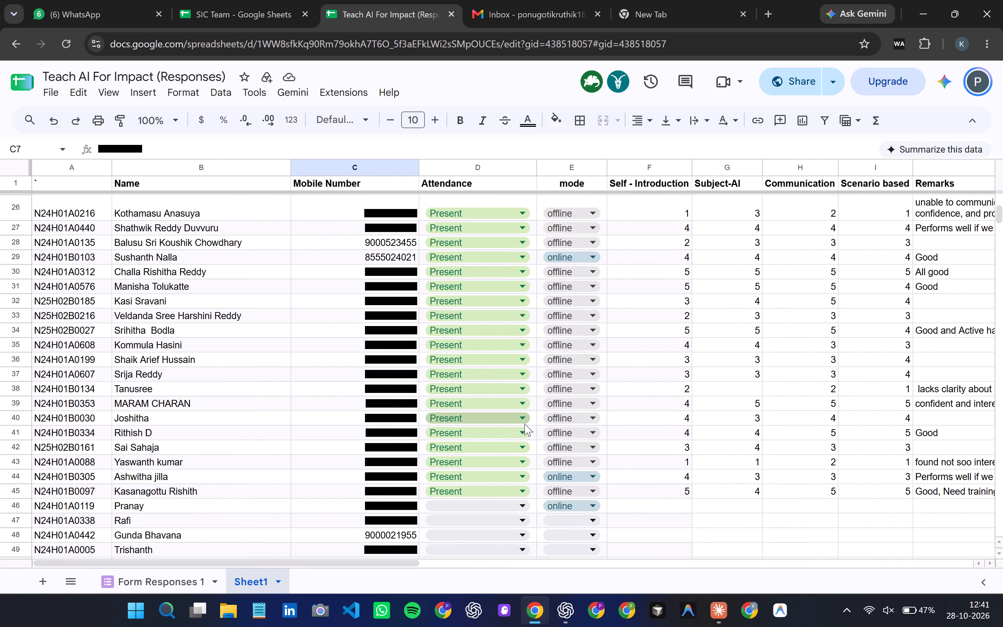
{"action": "scroll", "coordinate": [524, 424], "scroll_direction": "up", "scroll_amount": 1}
{"action": "scroll", "coordinate": [524, 424], "scroll_direction": "down", "scroll_amount": 2}
{"action": "scroll", "coordinate": [524, 424], "scroll_direction": "up", "scroll_amount": 1}
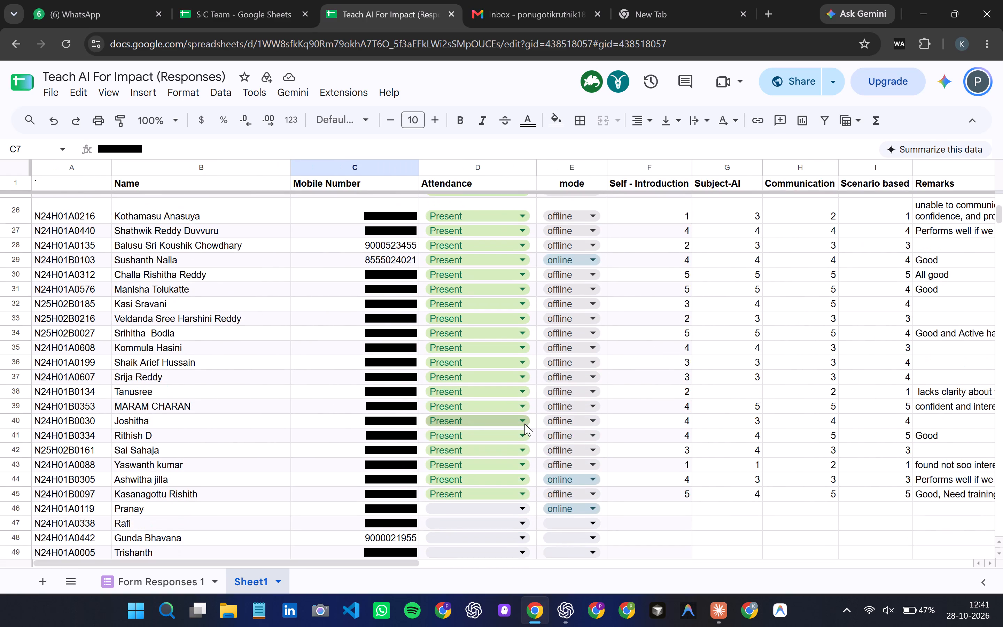
{"action": "scroll", "coordinate": [524, 424], "scroll_direction": "up", "scroll_amount": 1}
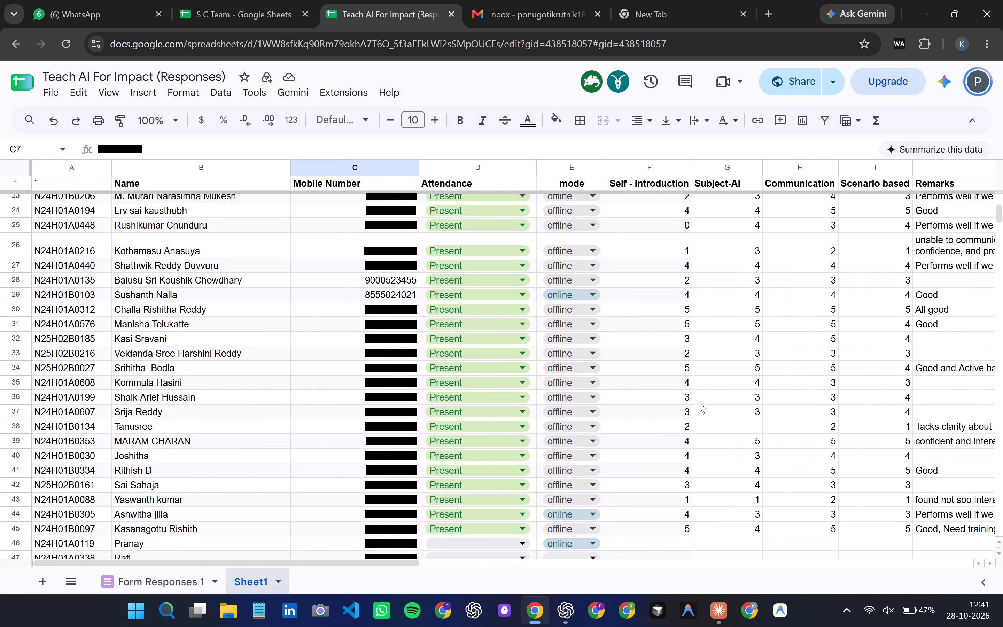
{"action": "scroll", "coordinate": [717, 401], "scroll_direction": "left", "scroll_amount": 7}
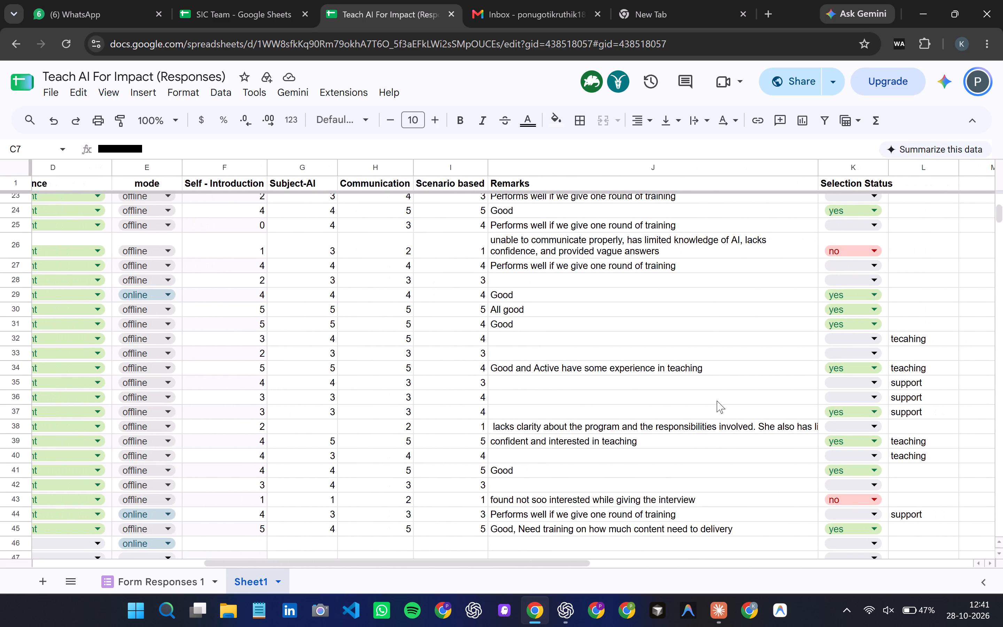
{"action": "scroll", "coordinate": [717, 401], "scroll_direction": "left", "scroll_amount": 1}
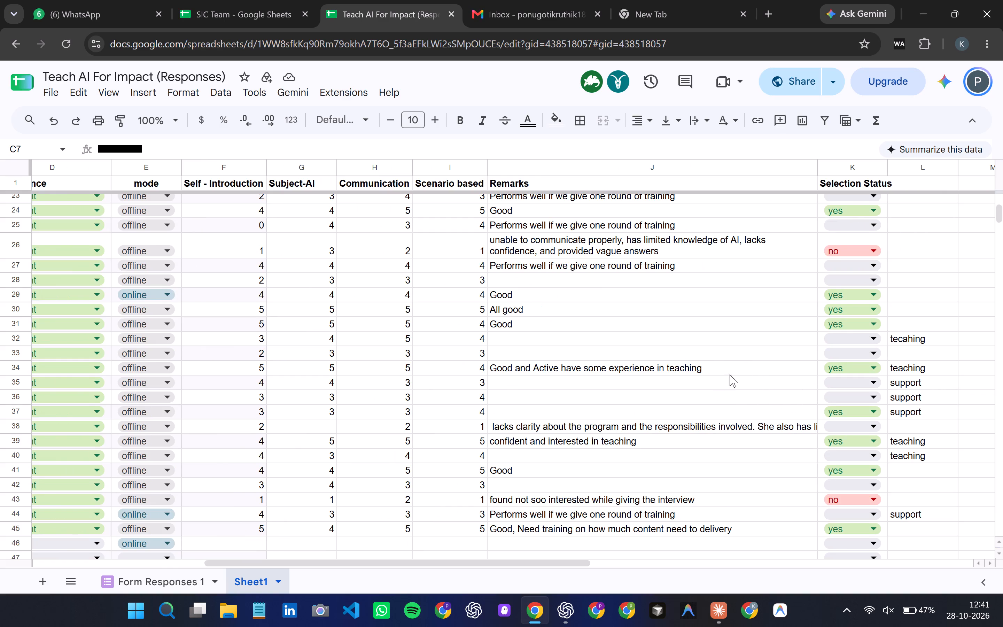
{"action": "scroll", "coordinate": [678, 382], "scroll_direction": "right", "scroll_amount": 8}
Set the Selection Status to yes for the offline student with the support note in row 36.
{"action": "left_click", "coordinate": [142, 399]}
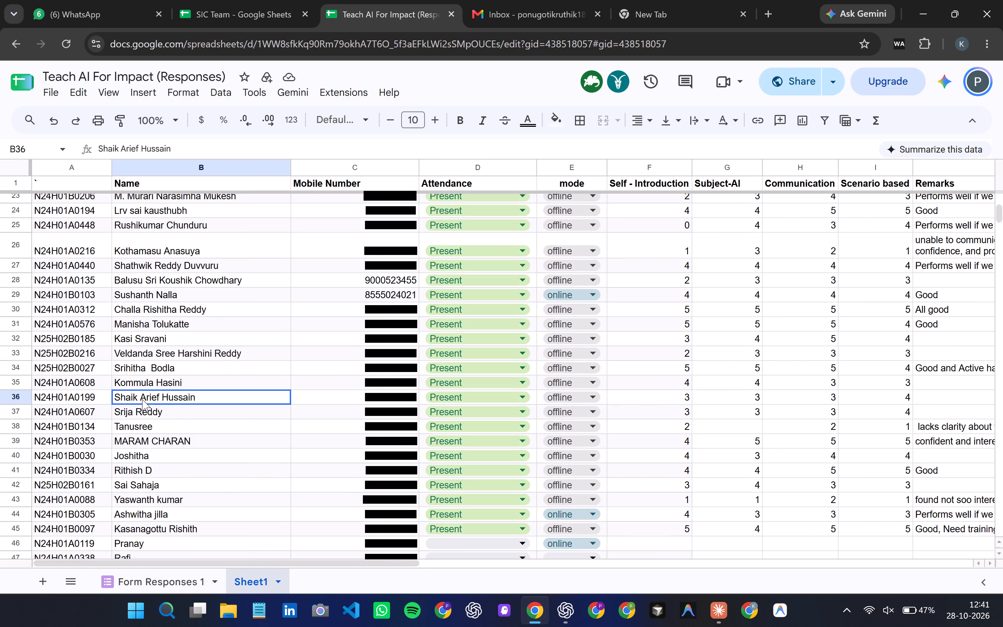
{"action": "scroll", "coordinate": [642, 398], "scroll_direction": "left", "scroll_amount": 3}
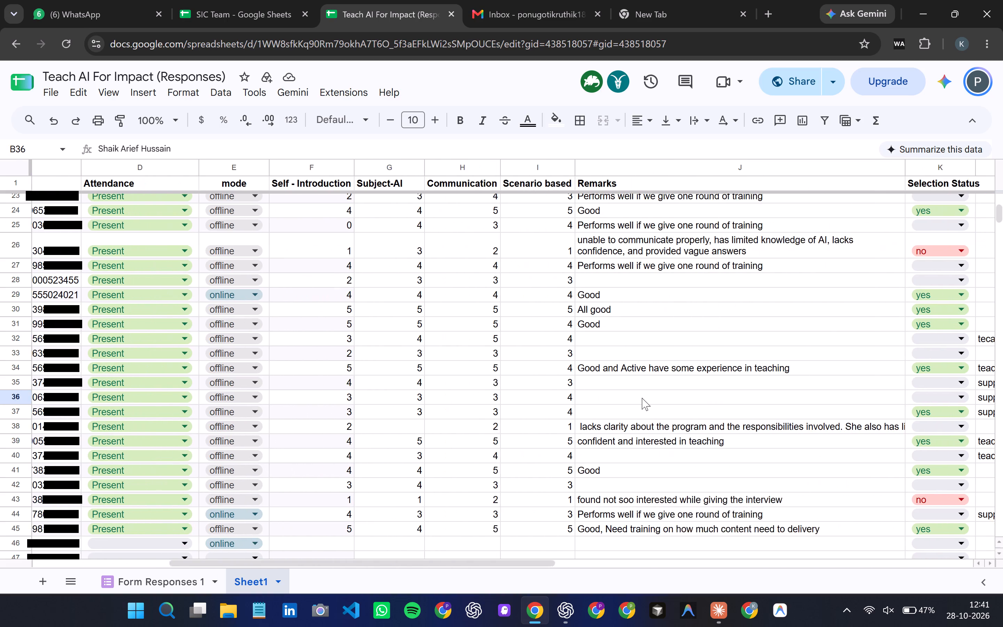
{"action": "scroll", "coordinate": [642, 398], "scroll_direction": "left", "scroll_amount": 1}
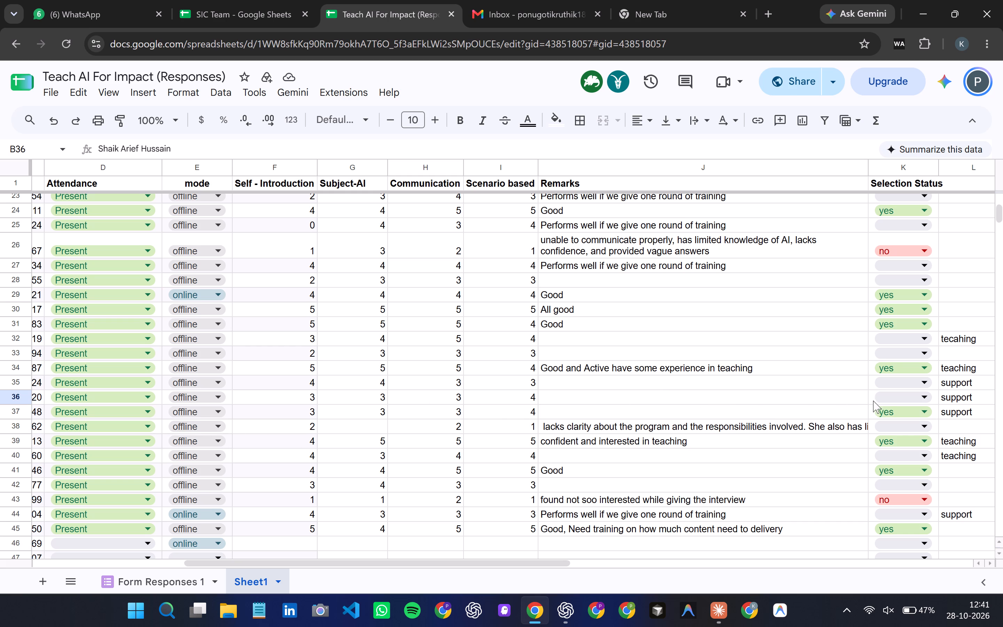
{"action": "left_click", "coordinate": [883, 397]}
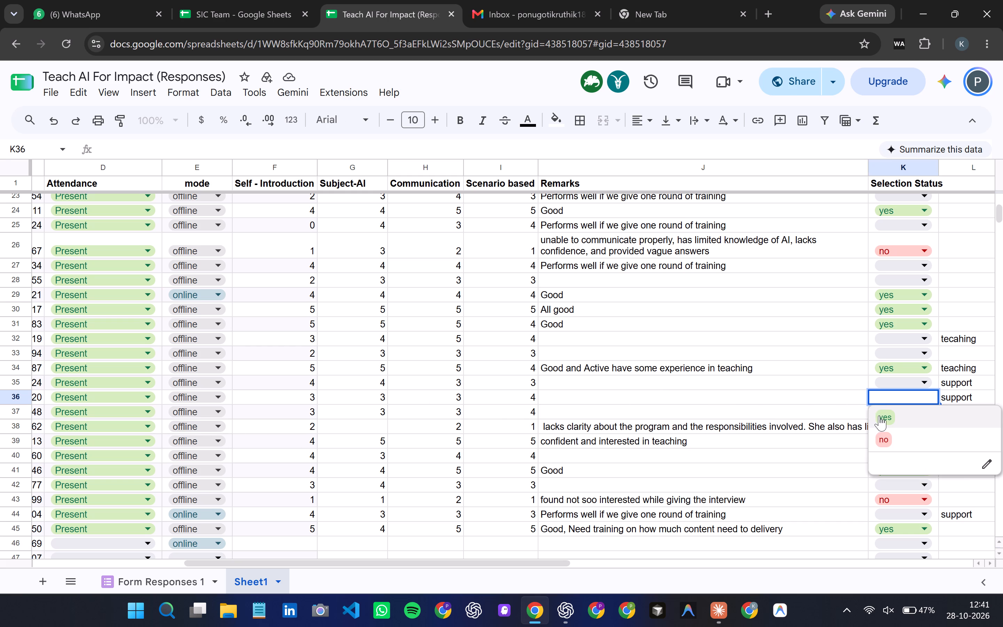
{"action": "left_click", "coordinate": [879, 416]}
Review the attendance, scores, remarks and selection status of the other students, returning to the first rows of Sheet1.
{"action": "scroll", "coordinate": [667, 348], "scroll_direction": "down", "scroll_amount": 2}
{"action": "scroll", "coordinate": [667, 348], "scroll_direction": "up", "scroll_amount": 3}
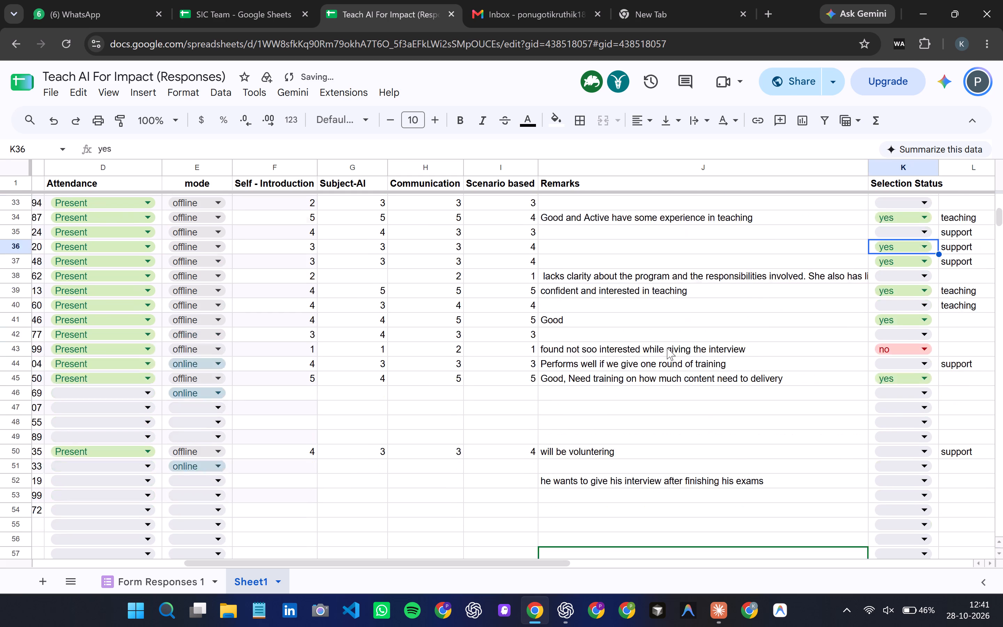
{"action": "scroll", "coordinate": [667, 348], "scroll_direction": "up", "scroll_amount": 4}
{"action": "scroll", "coordinate": [667, 348], "scroll_direction": "right", "scroll_amount": 8}
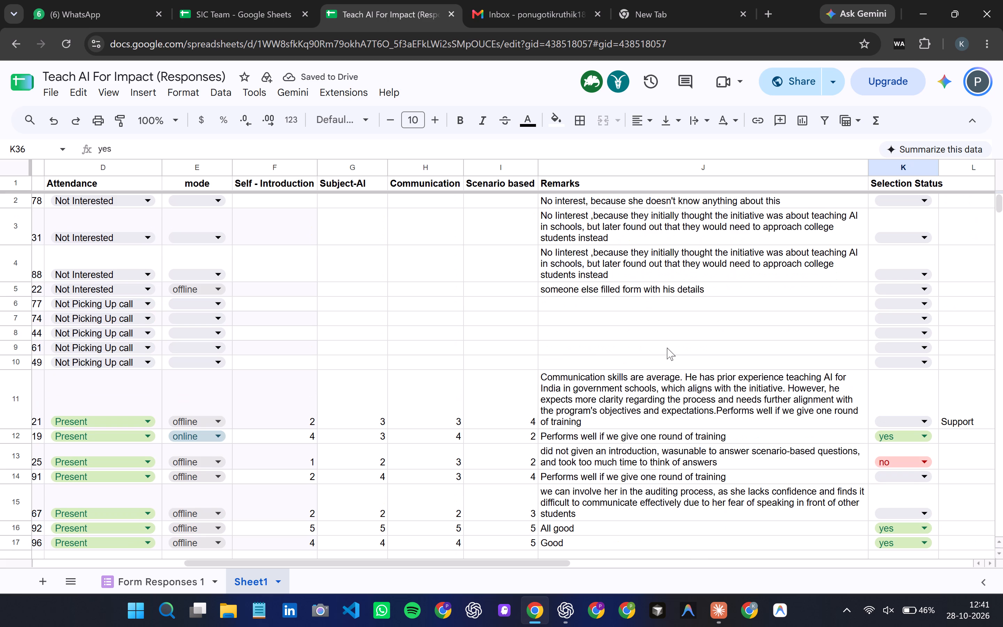